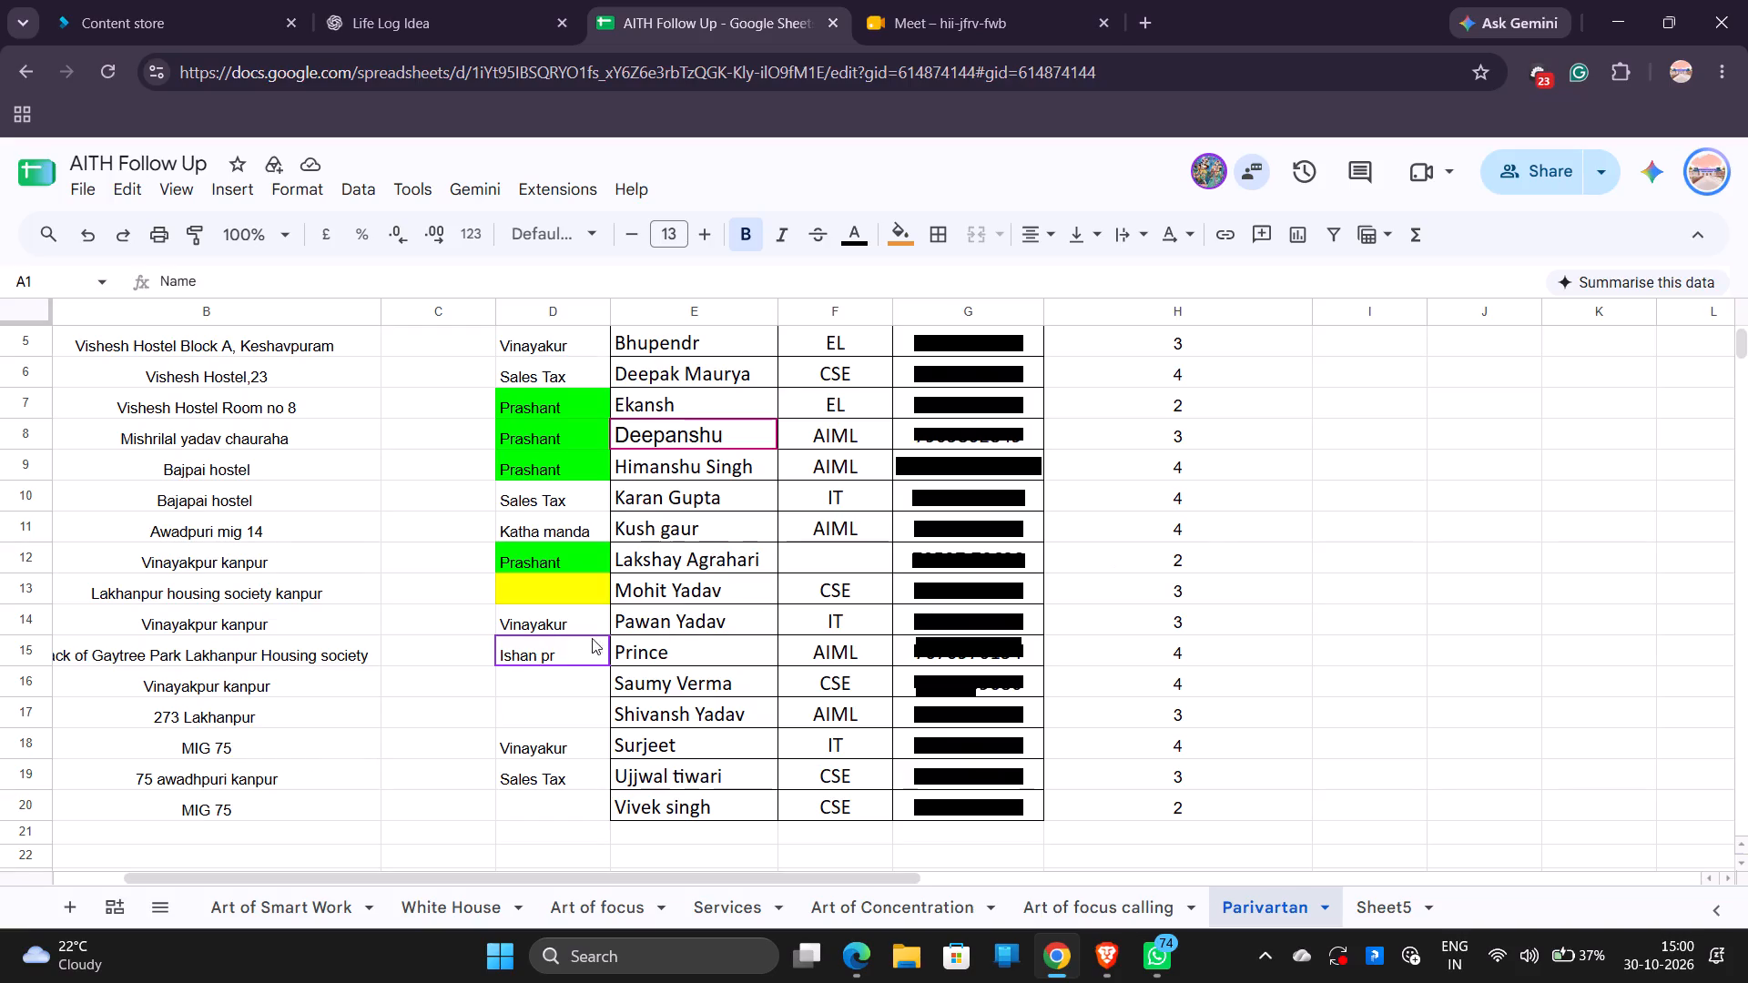
click(569, 654)
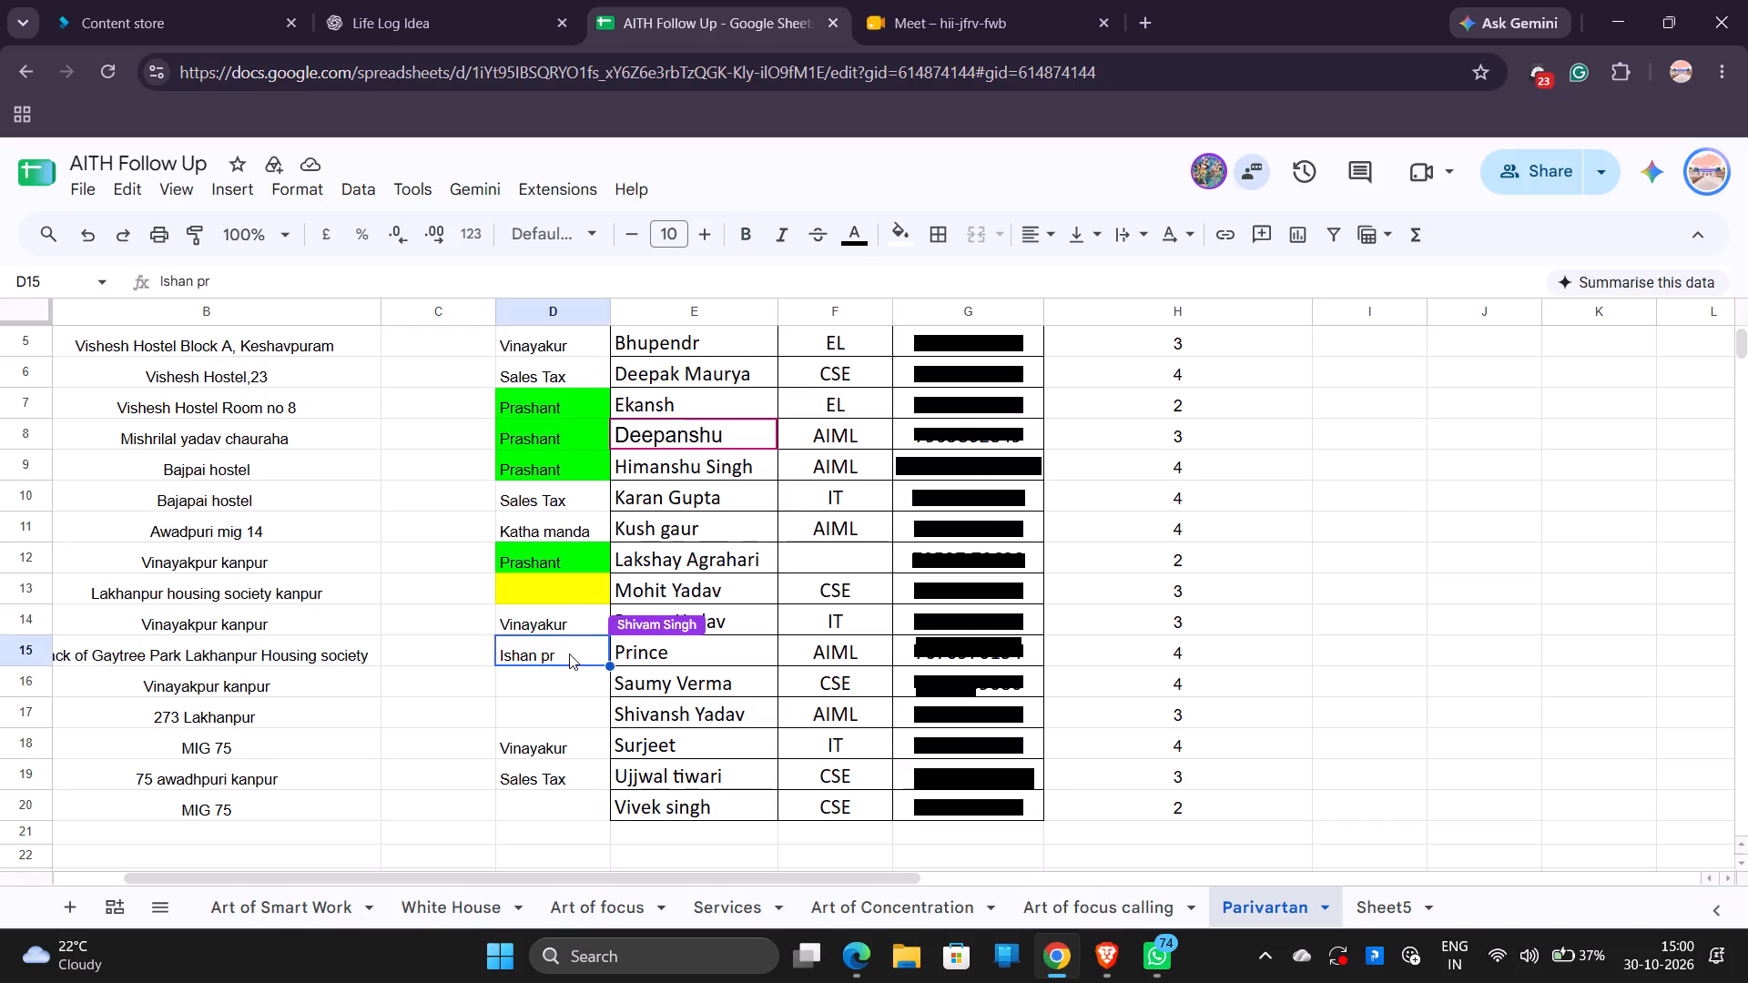
click(522, 654)
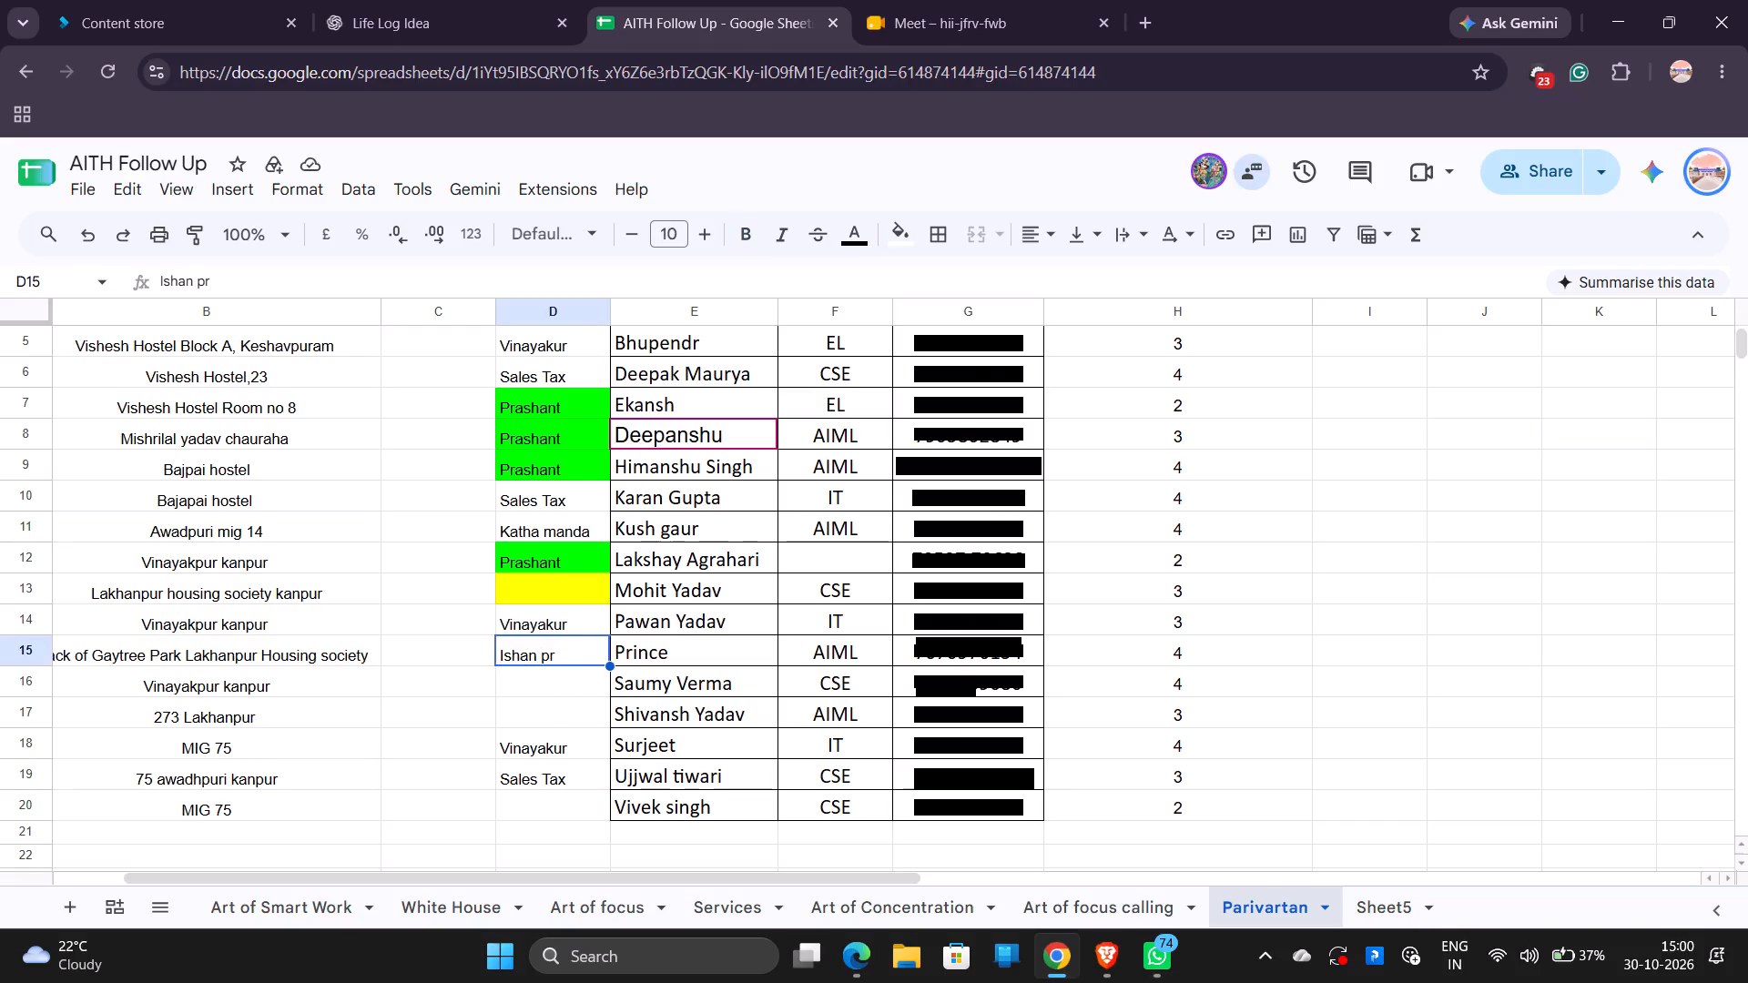
click(542, 647)
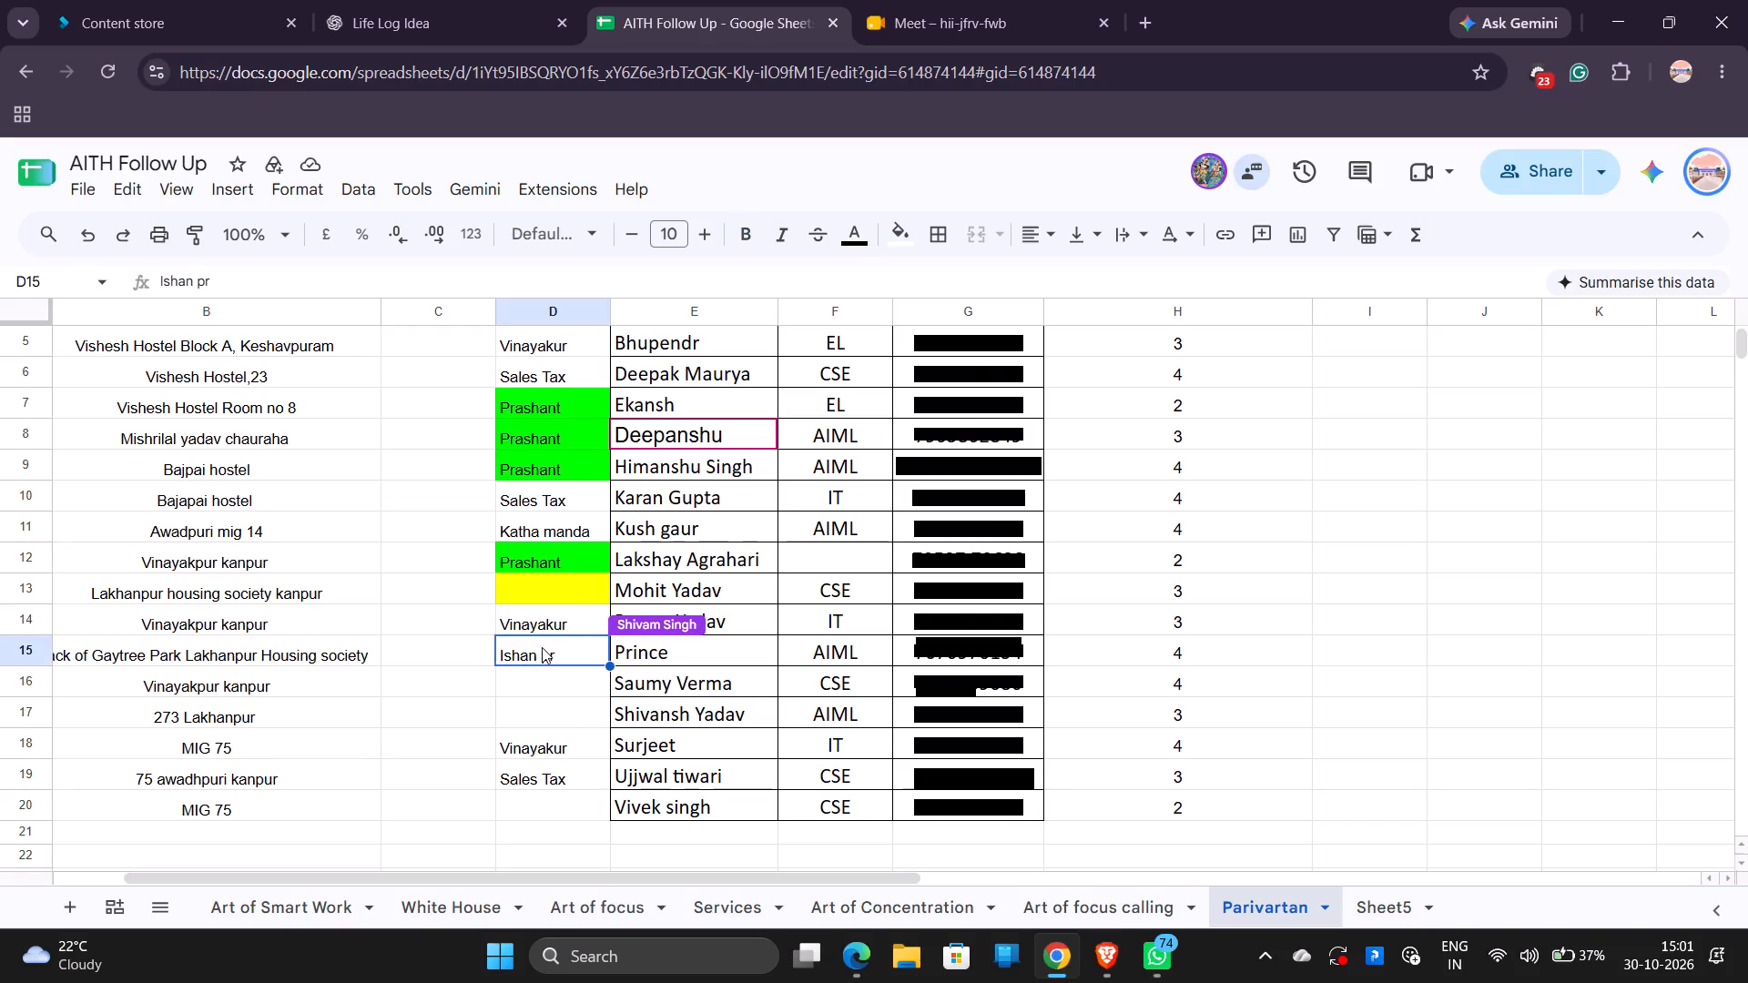
key(i)
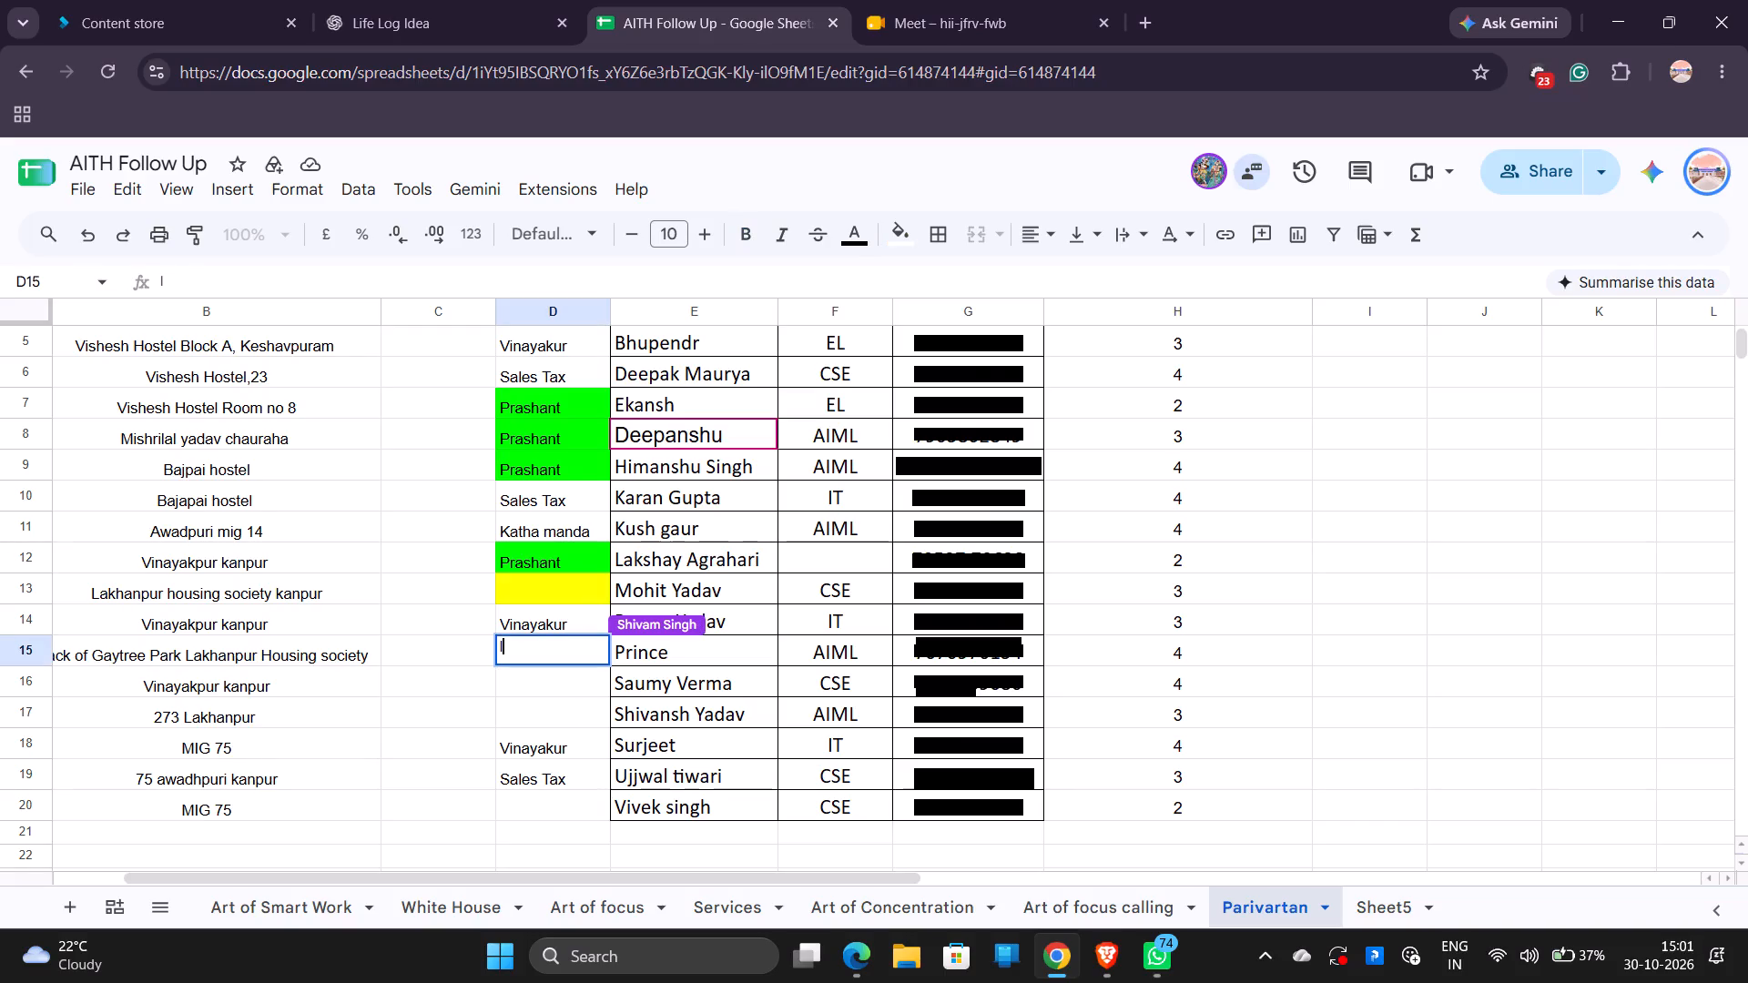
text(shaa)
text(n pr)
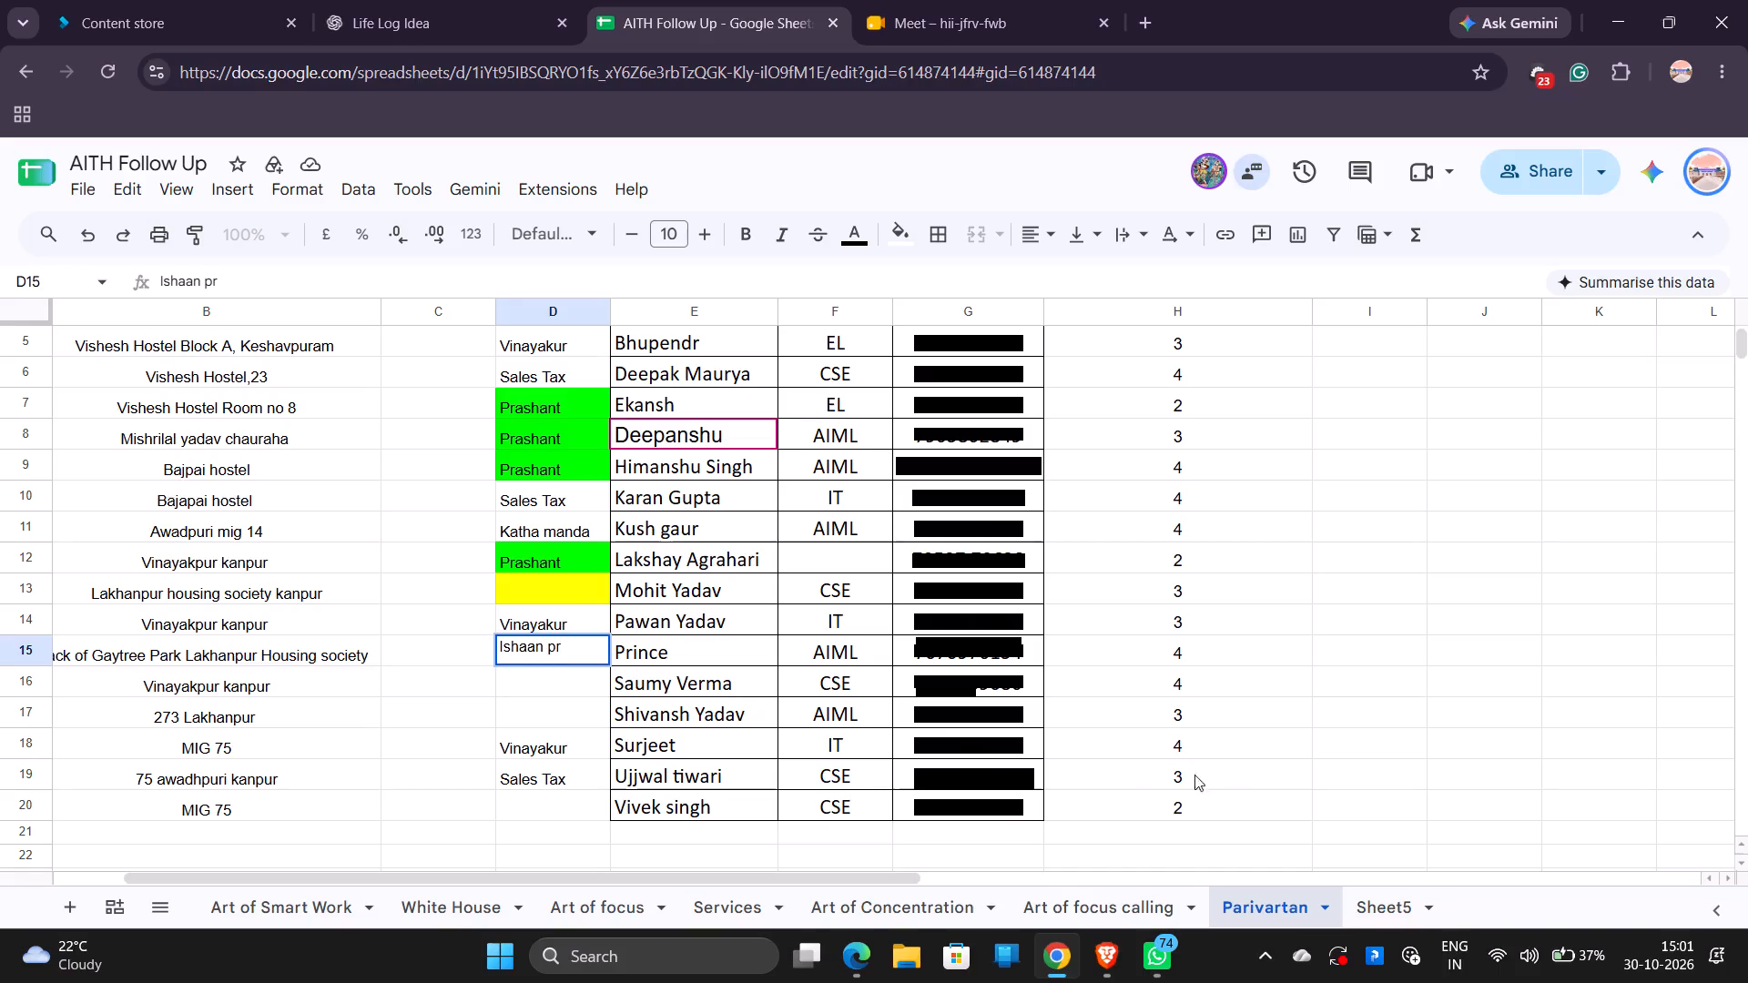
click(1371, 748)
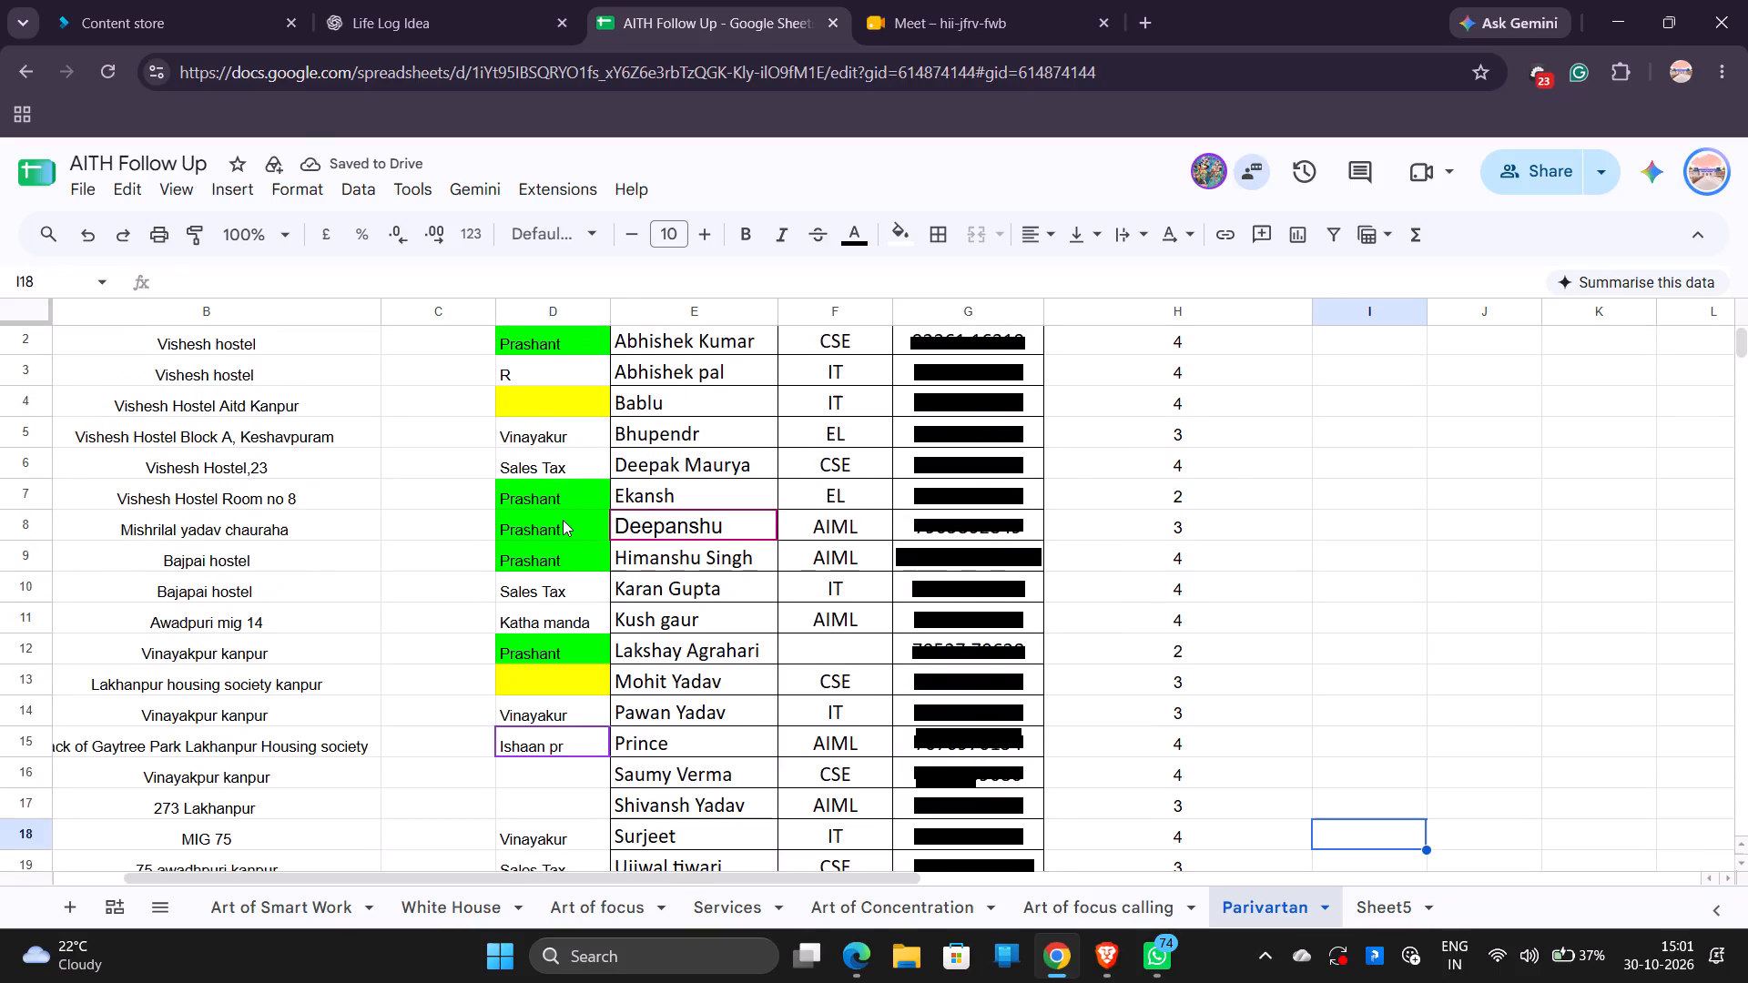
Review the column D assignees against the student names, addresses and round counts in rows 2 to 20.
scroll(563, 520, down, 1)
scroll(563, 520, up, 1)
scroll(563, 520, down, 1)
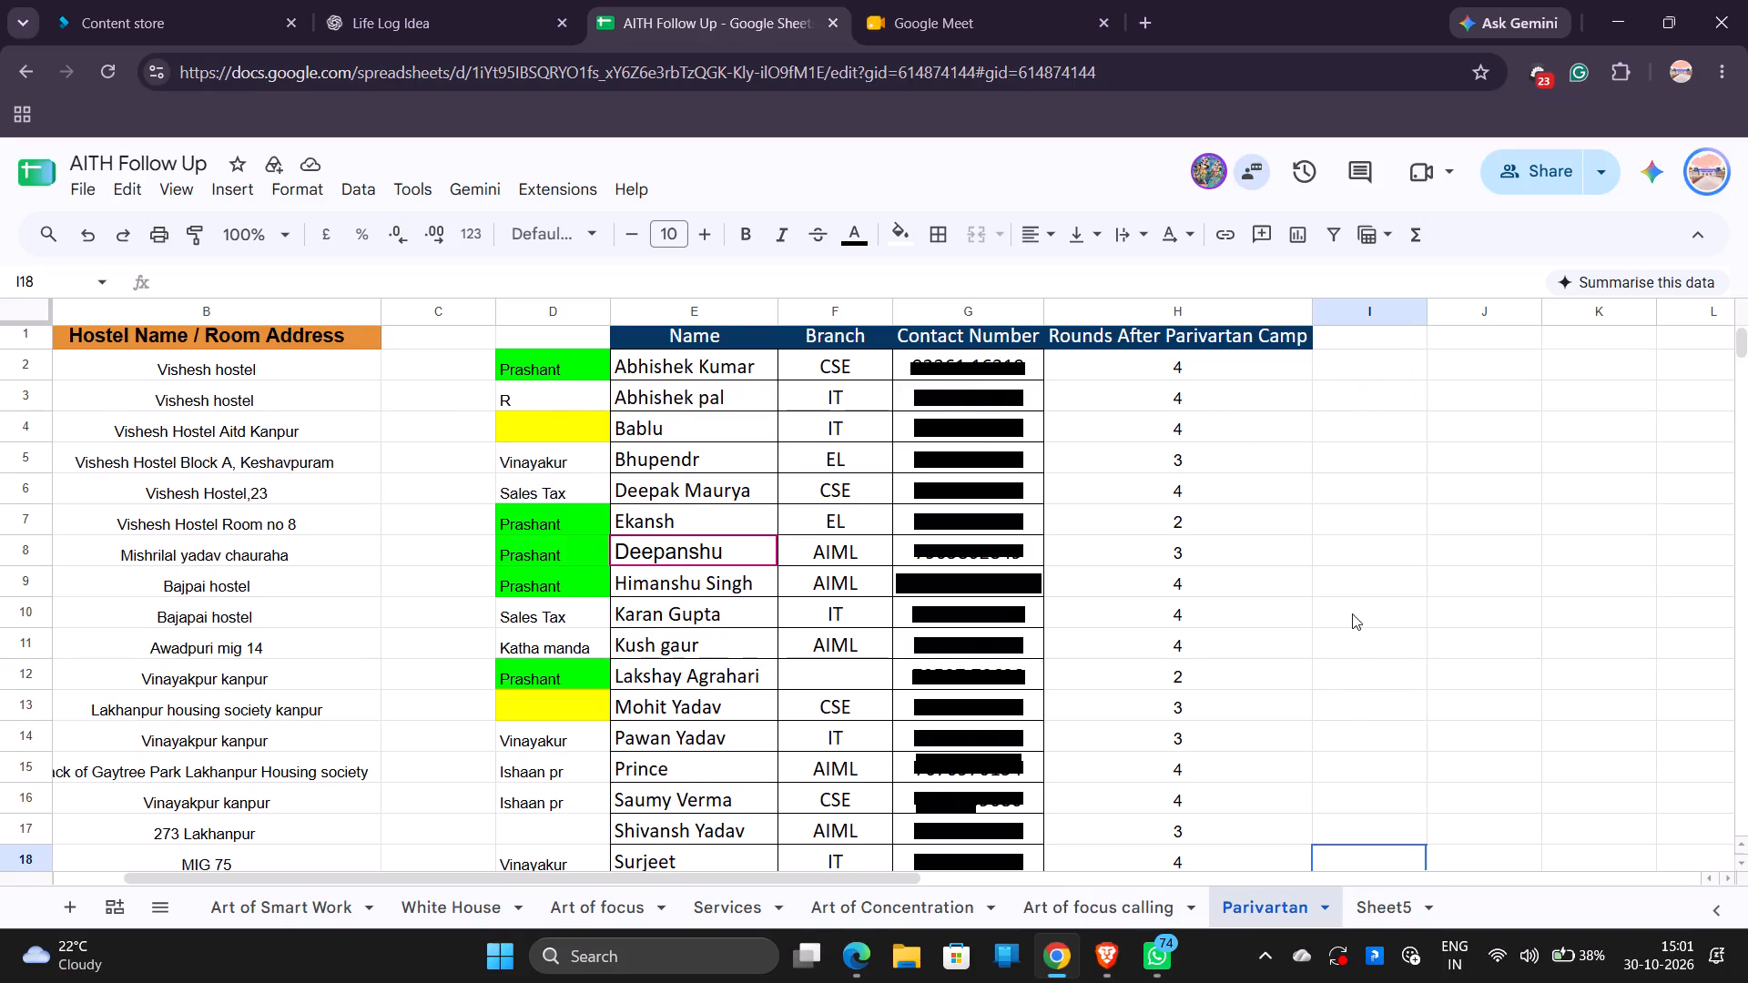
scroll(1338, 712, down, 2)
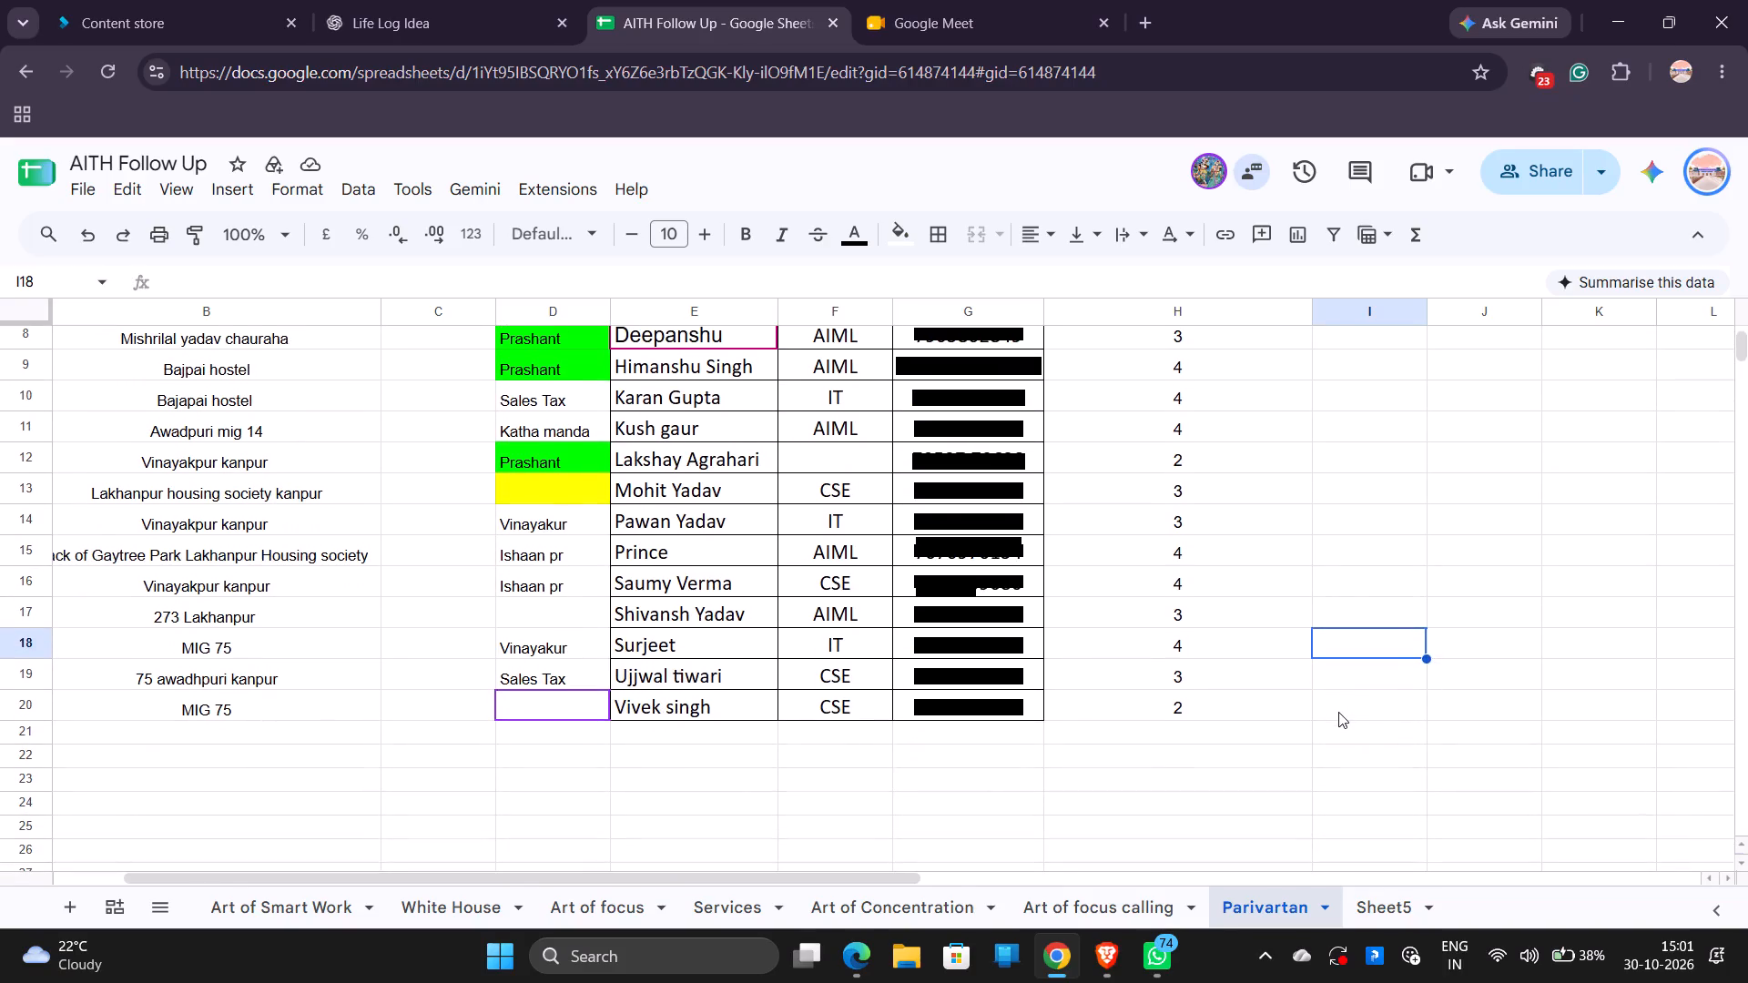
scroll(1338, 712, up, 2)
scroll(546, 675, down, 1)
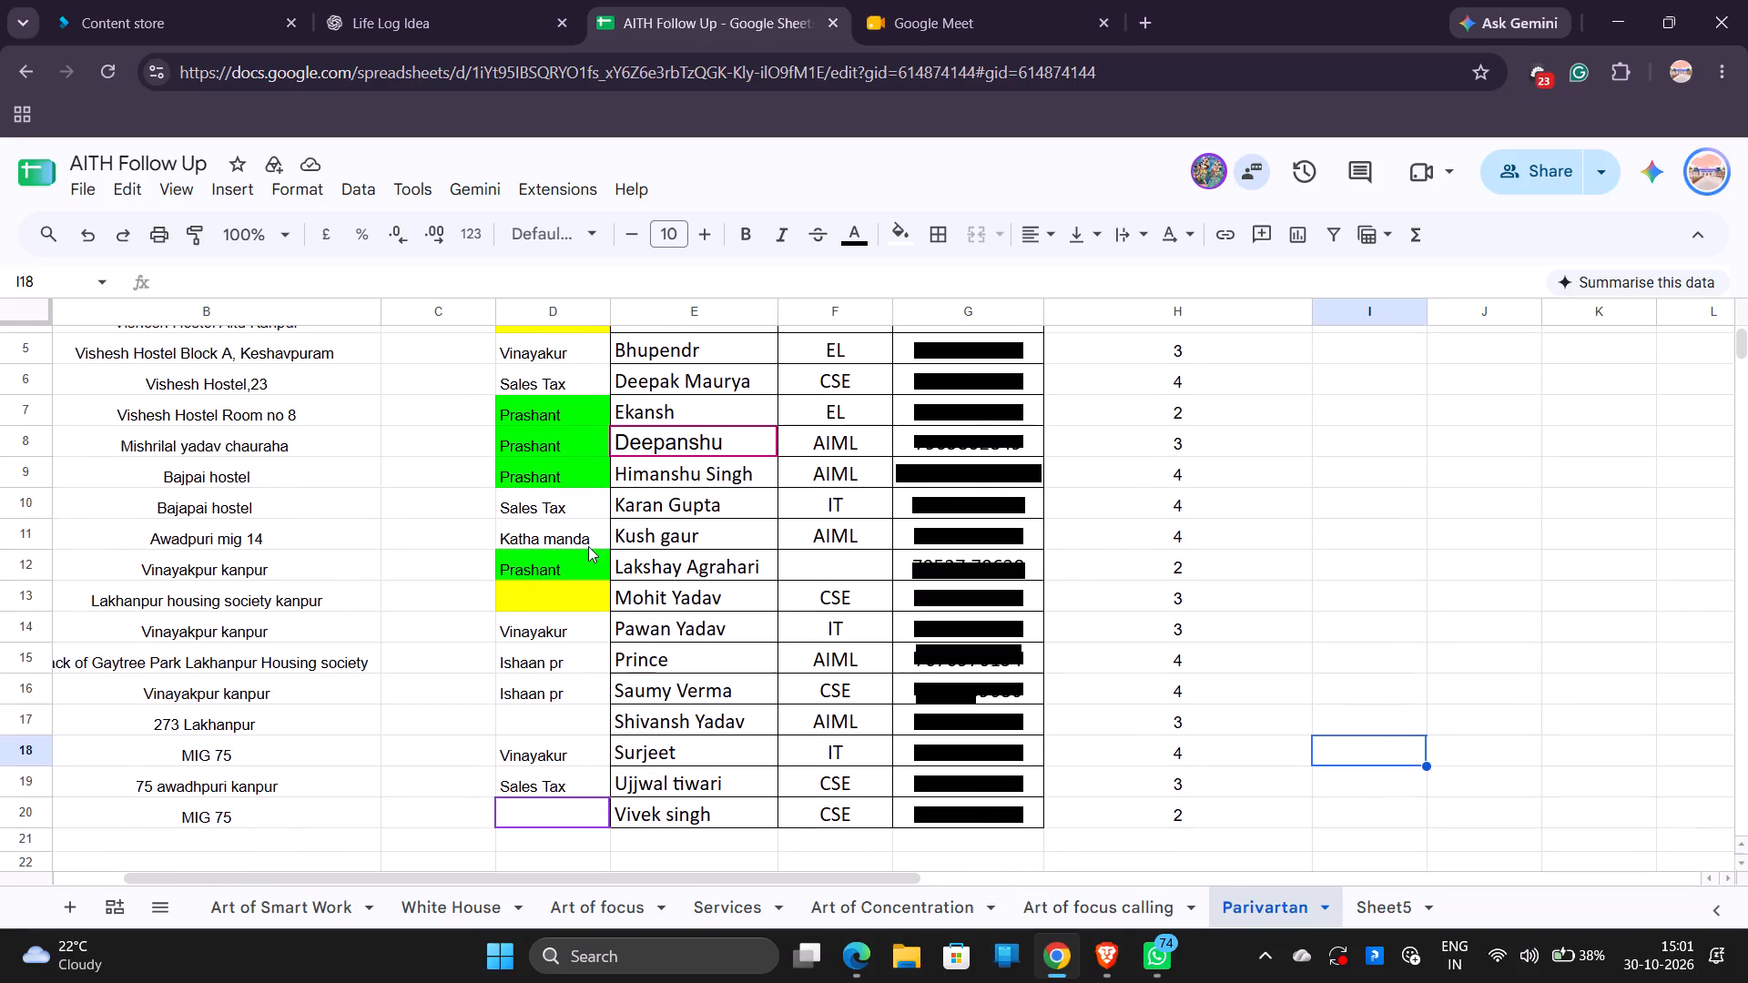
scroll(564, 591, up, 1)
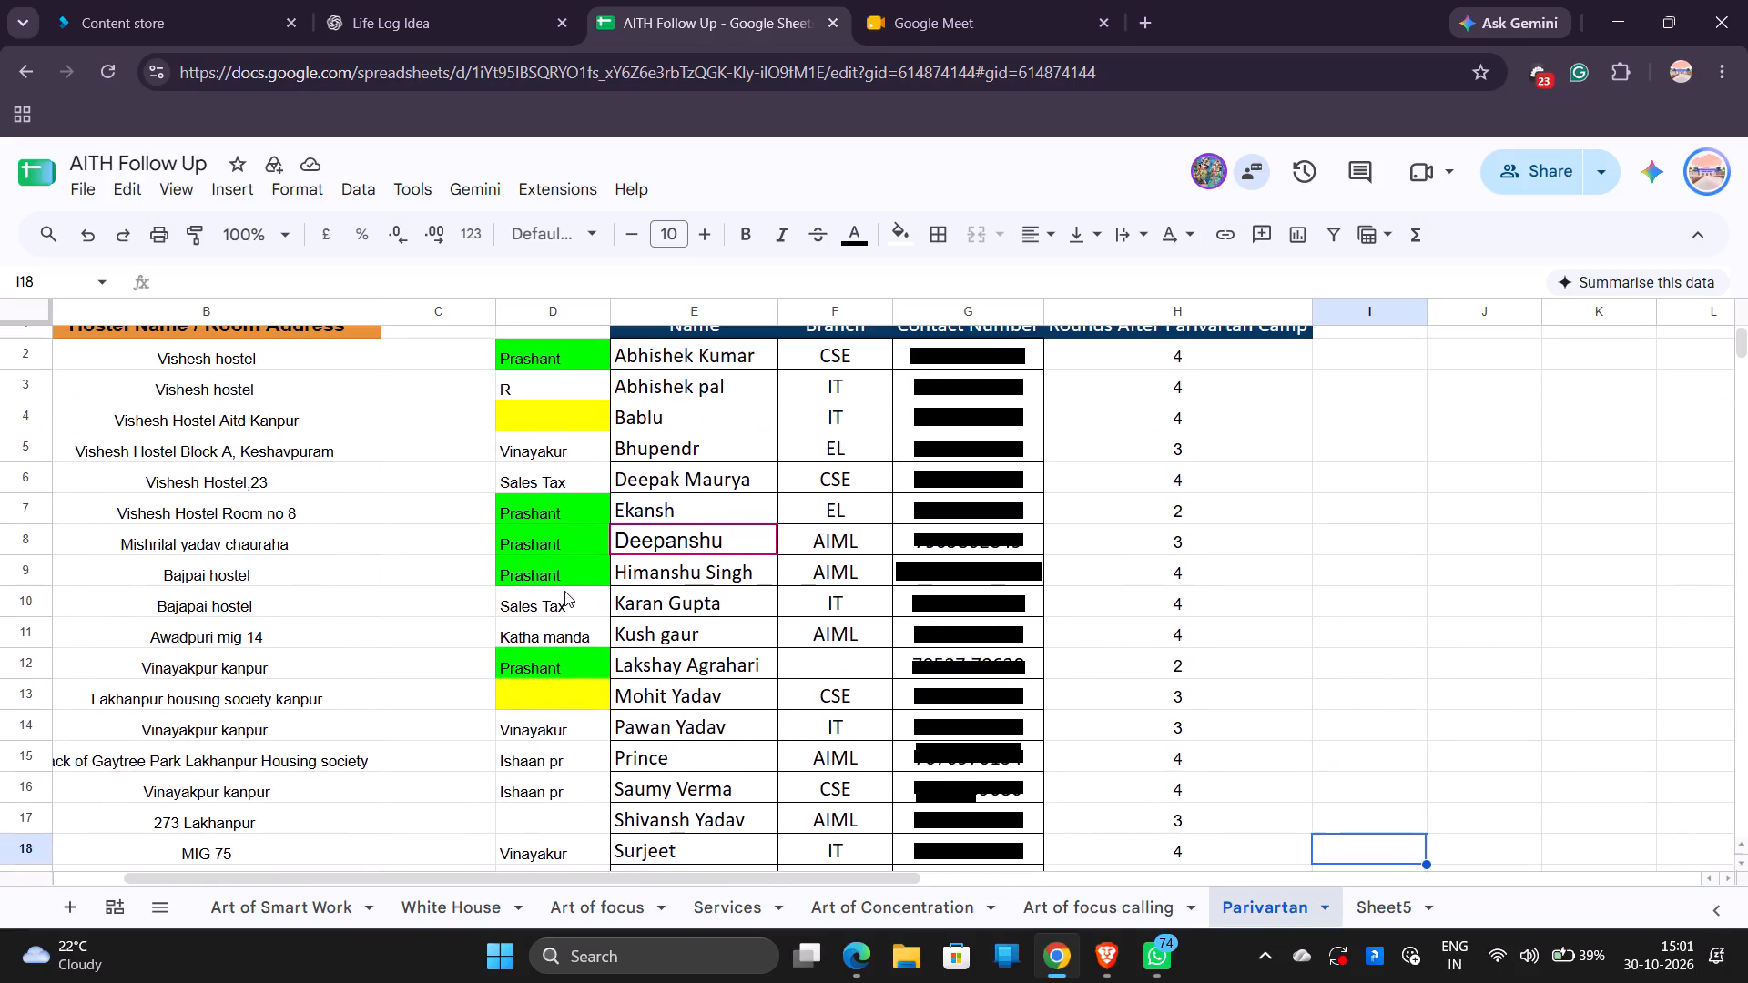
scroll(564, 591, down, 1)
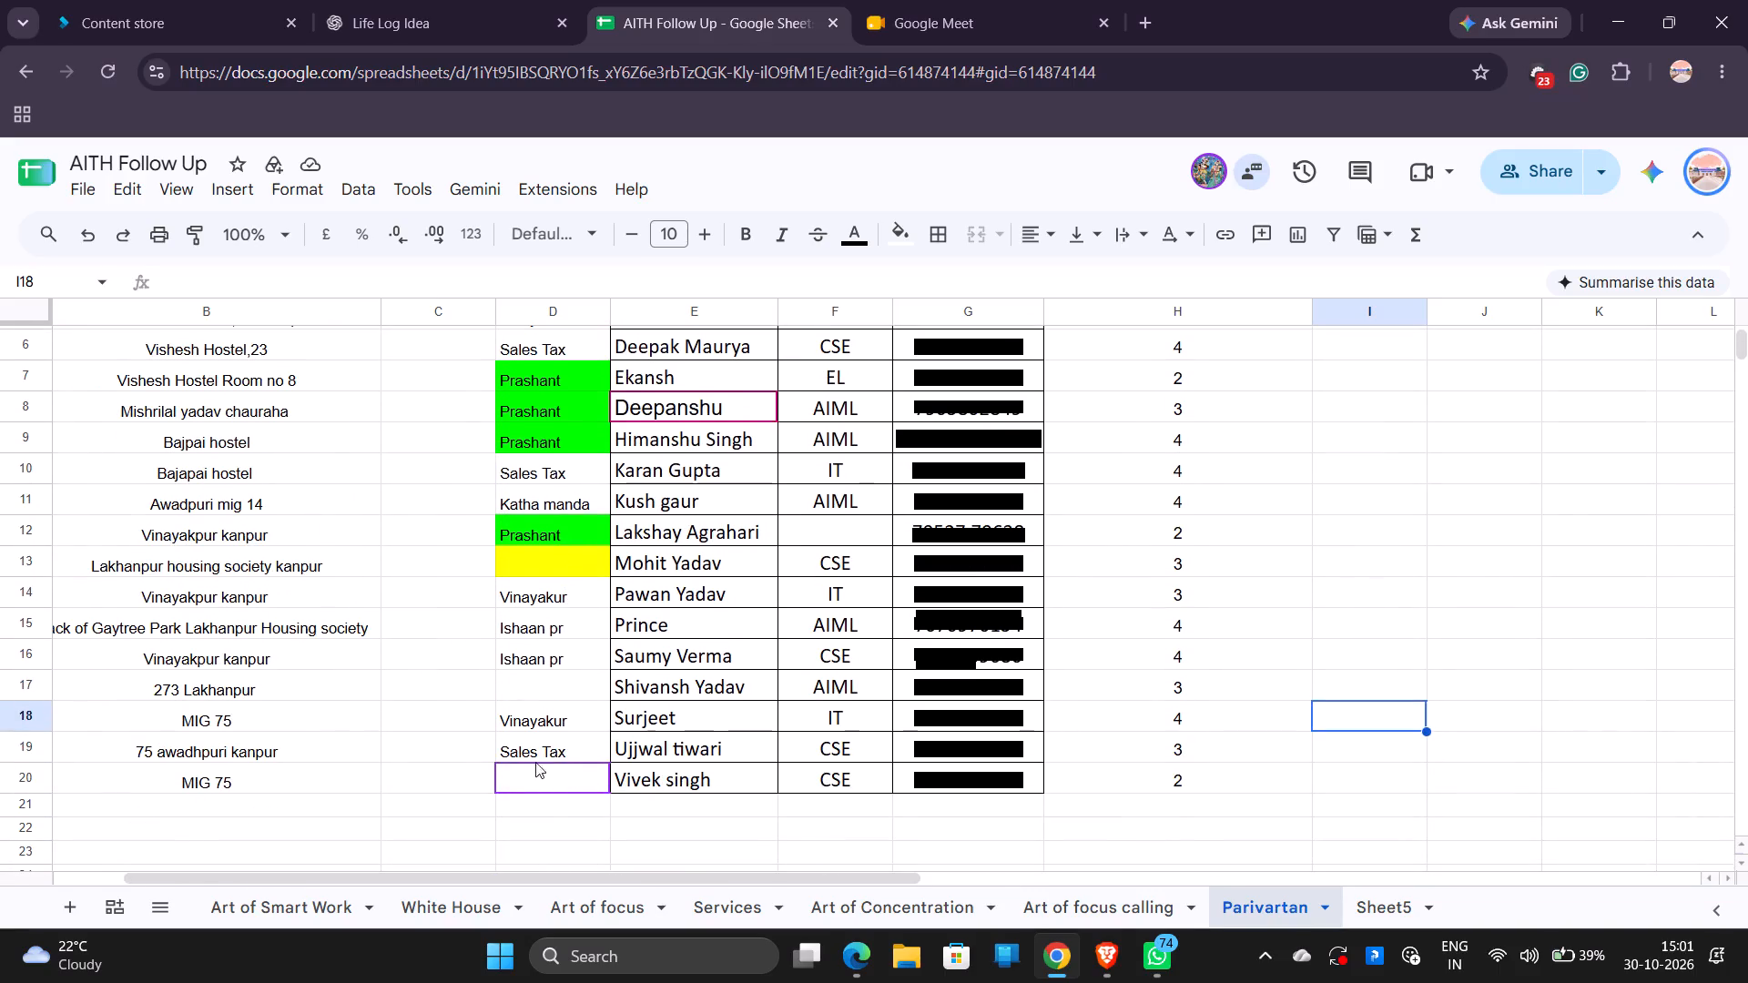
scroll(522, 548, up, 2)
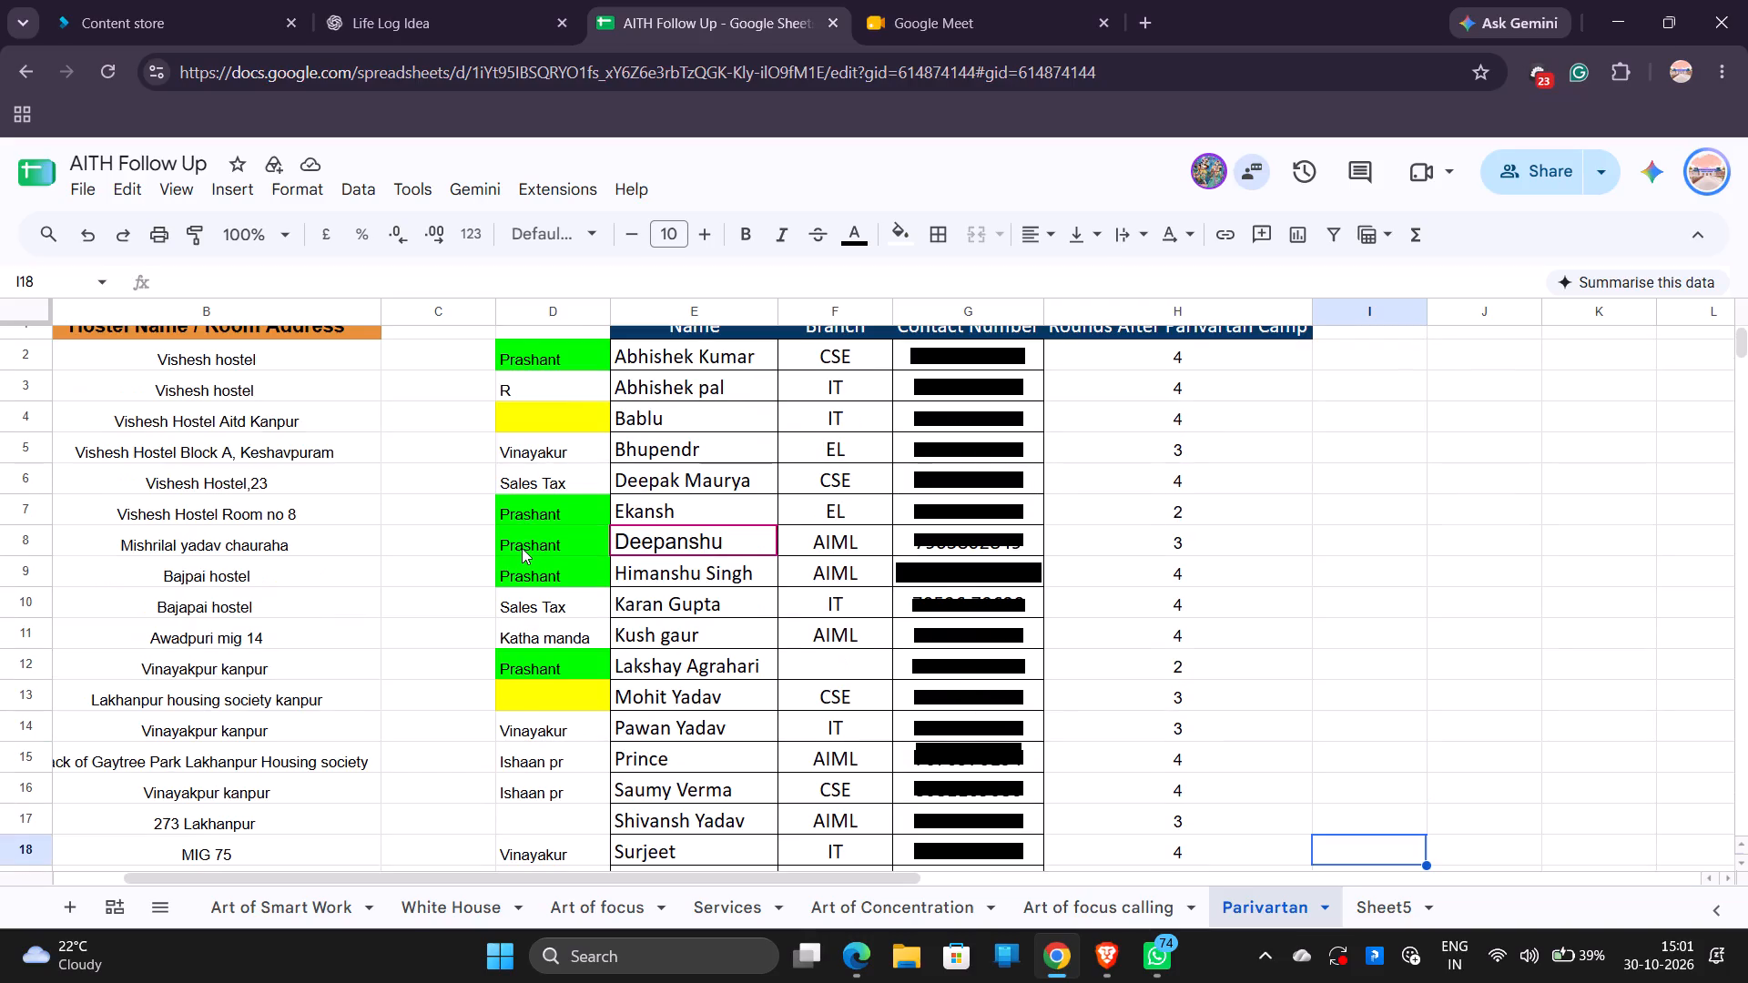
scroll(522, 548, down, 1)
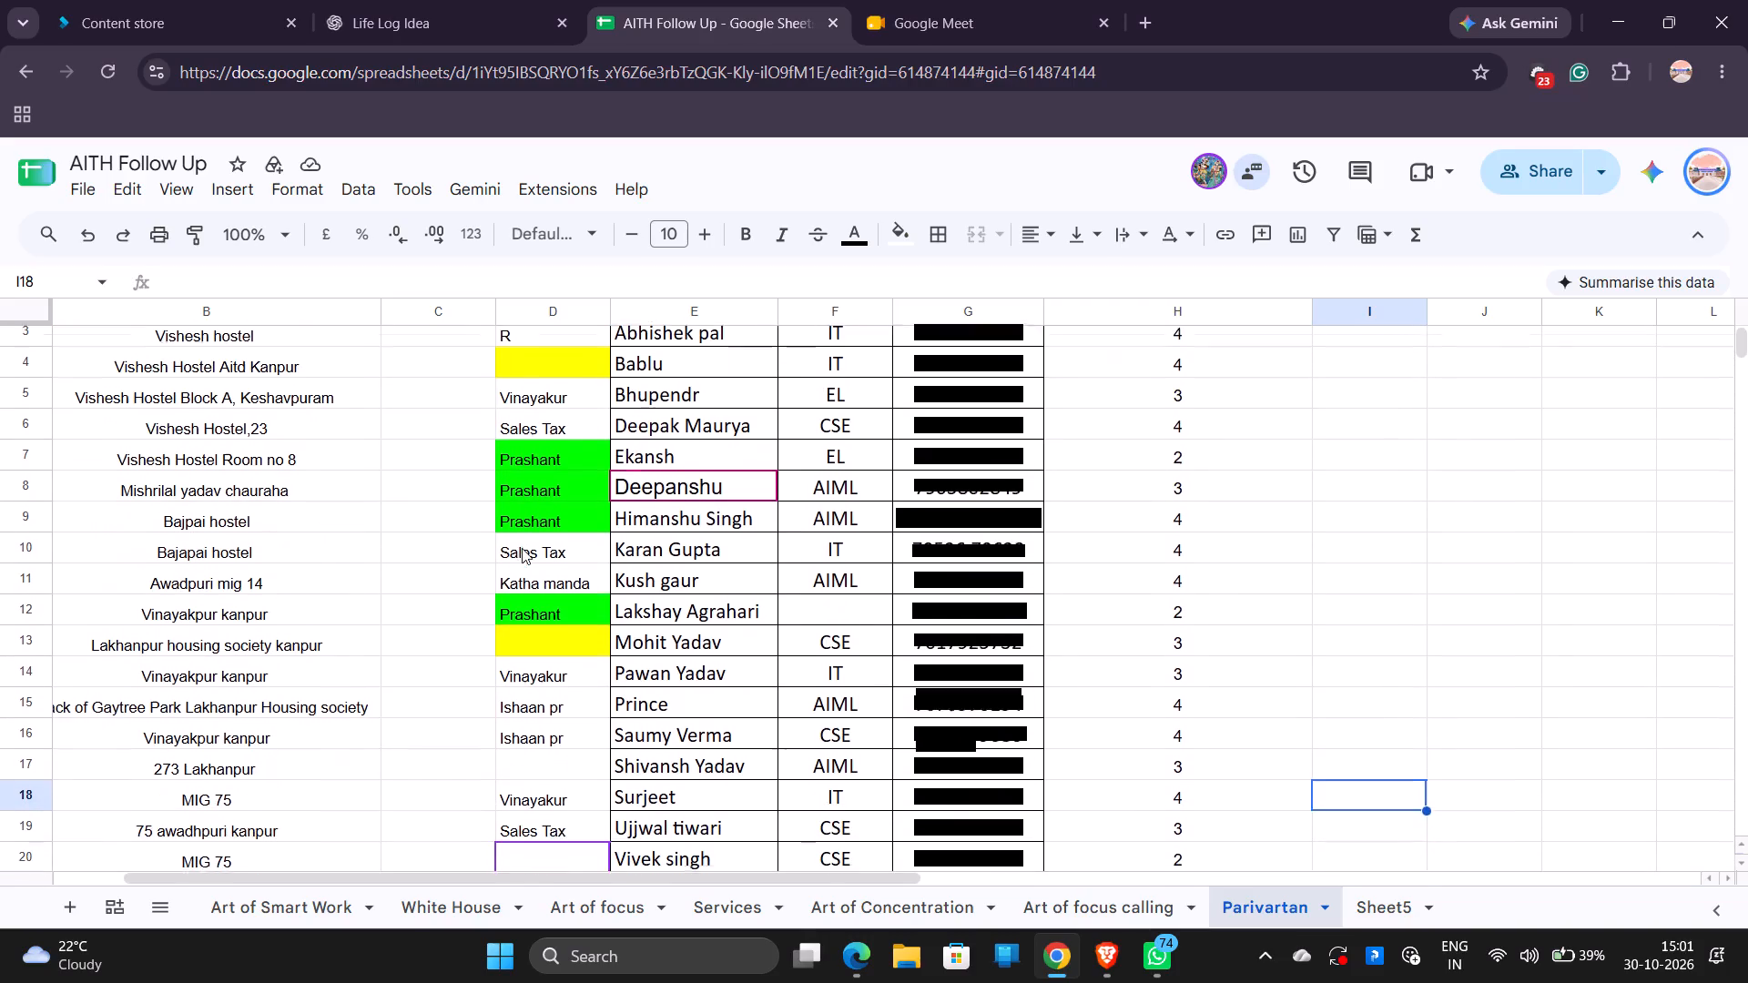
scroll(522, 548, down, 1)
scroll(623, 369, up, 1)
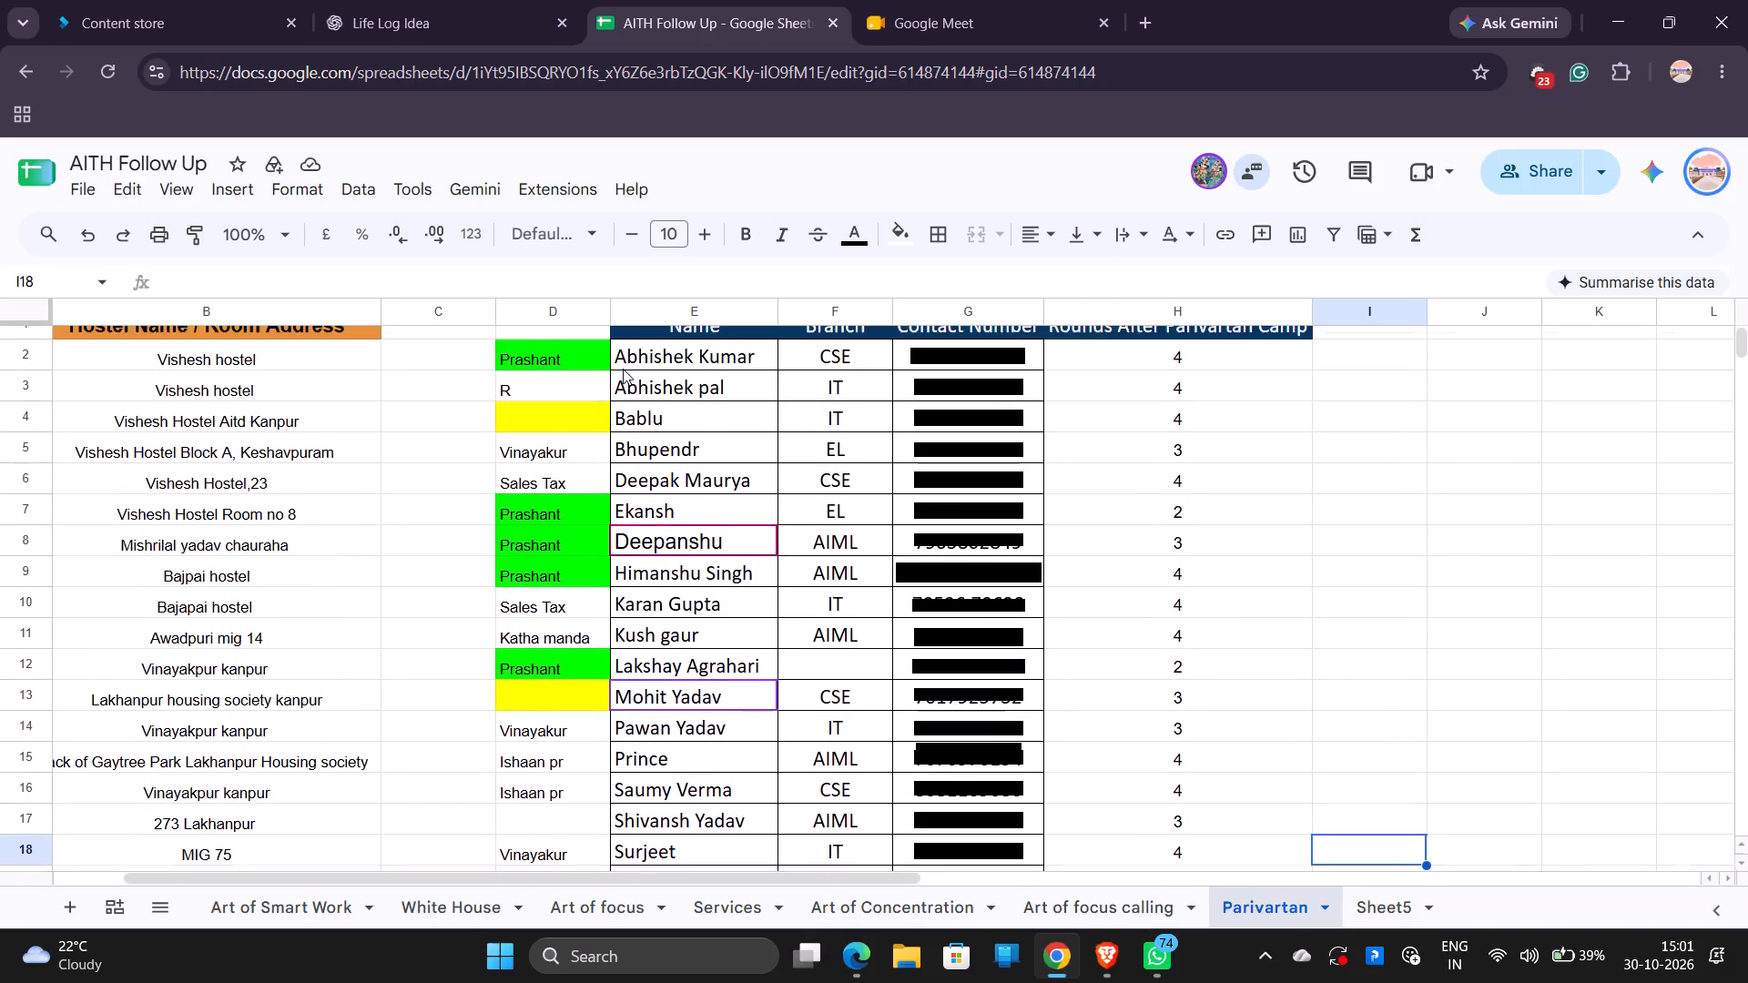
scroll(623, 369, up, 1)
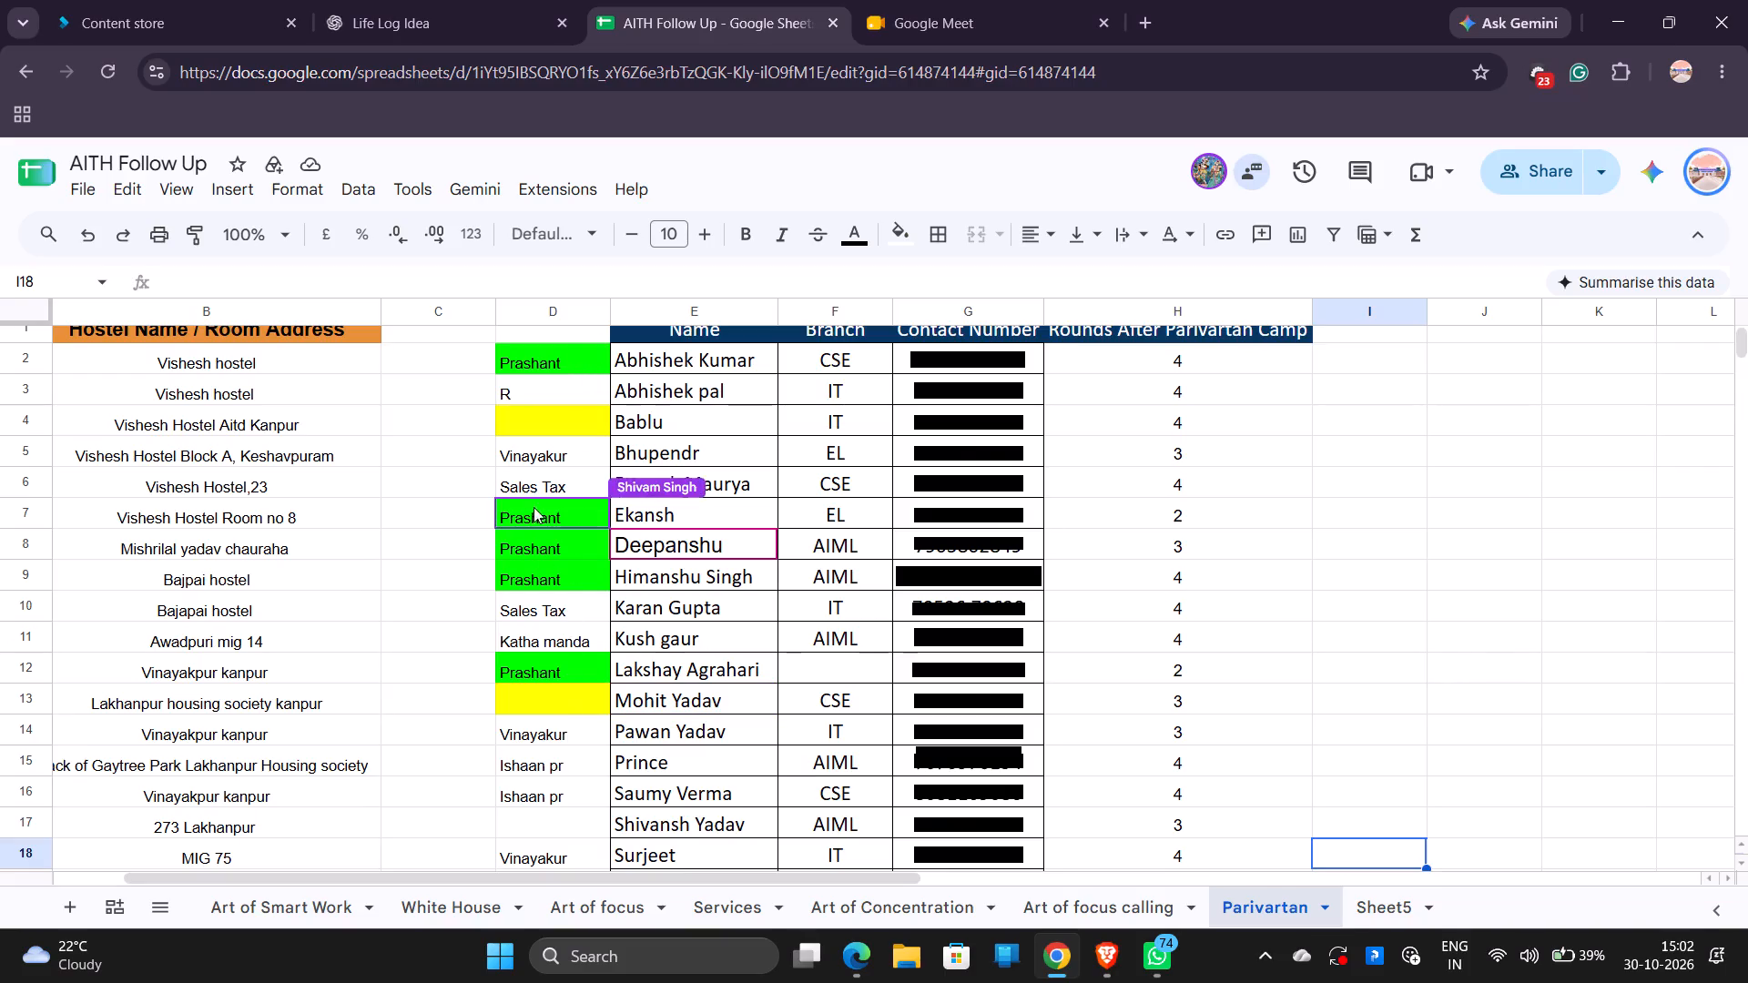
scroll(564, 510, down, 1)
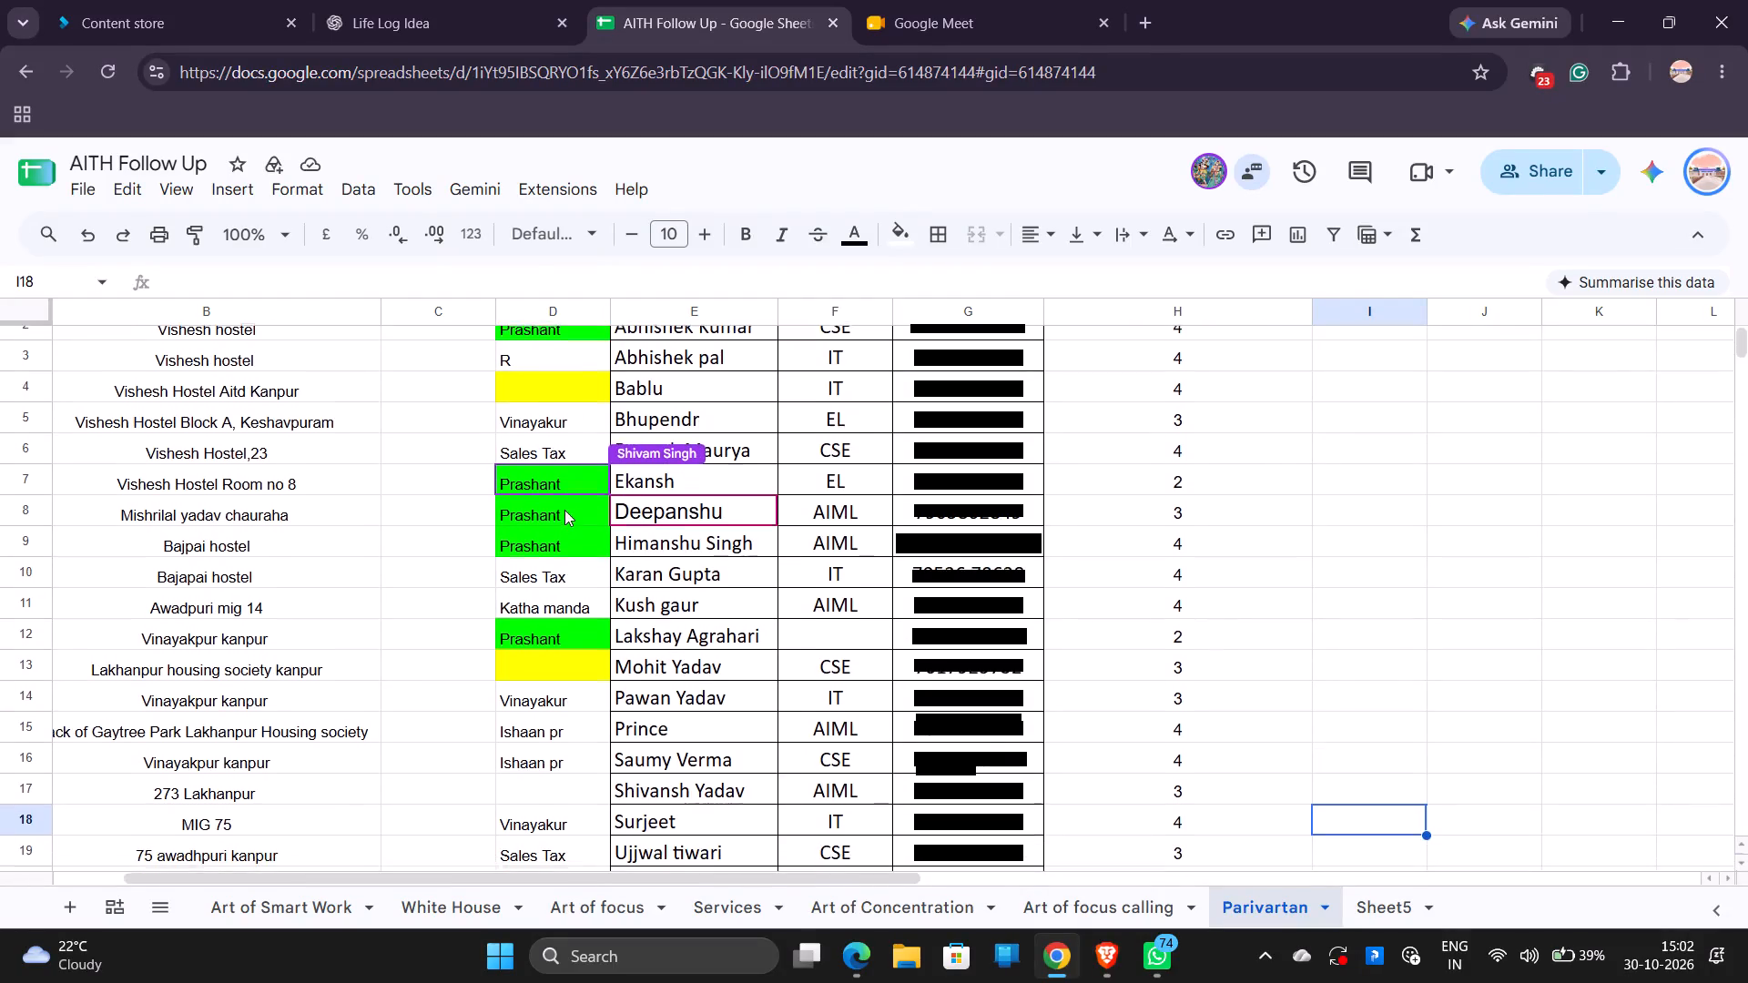
scroll(564, 510, down, 1)
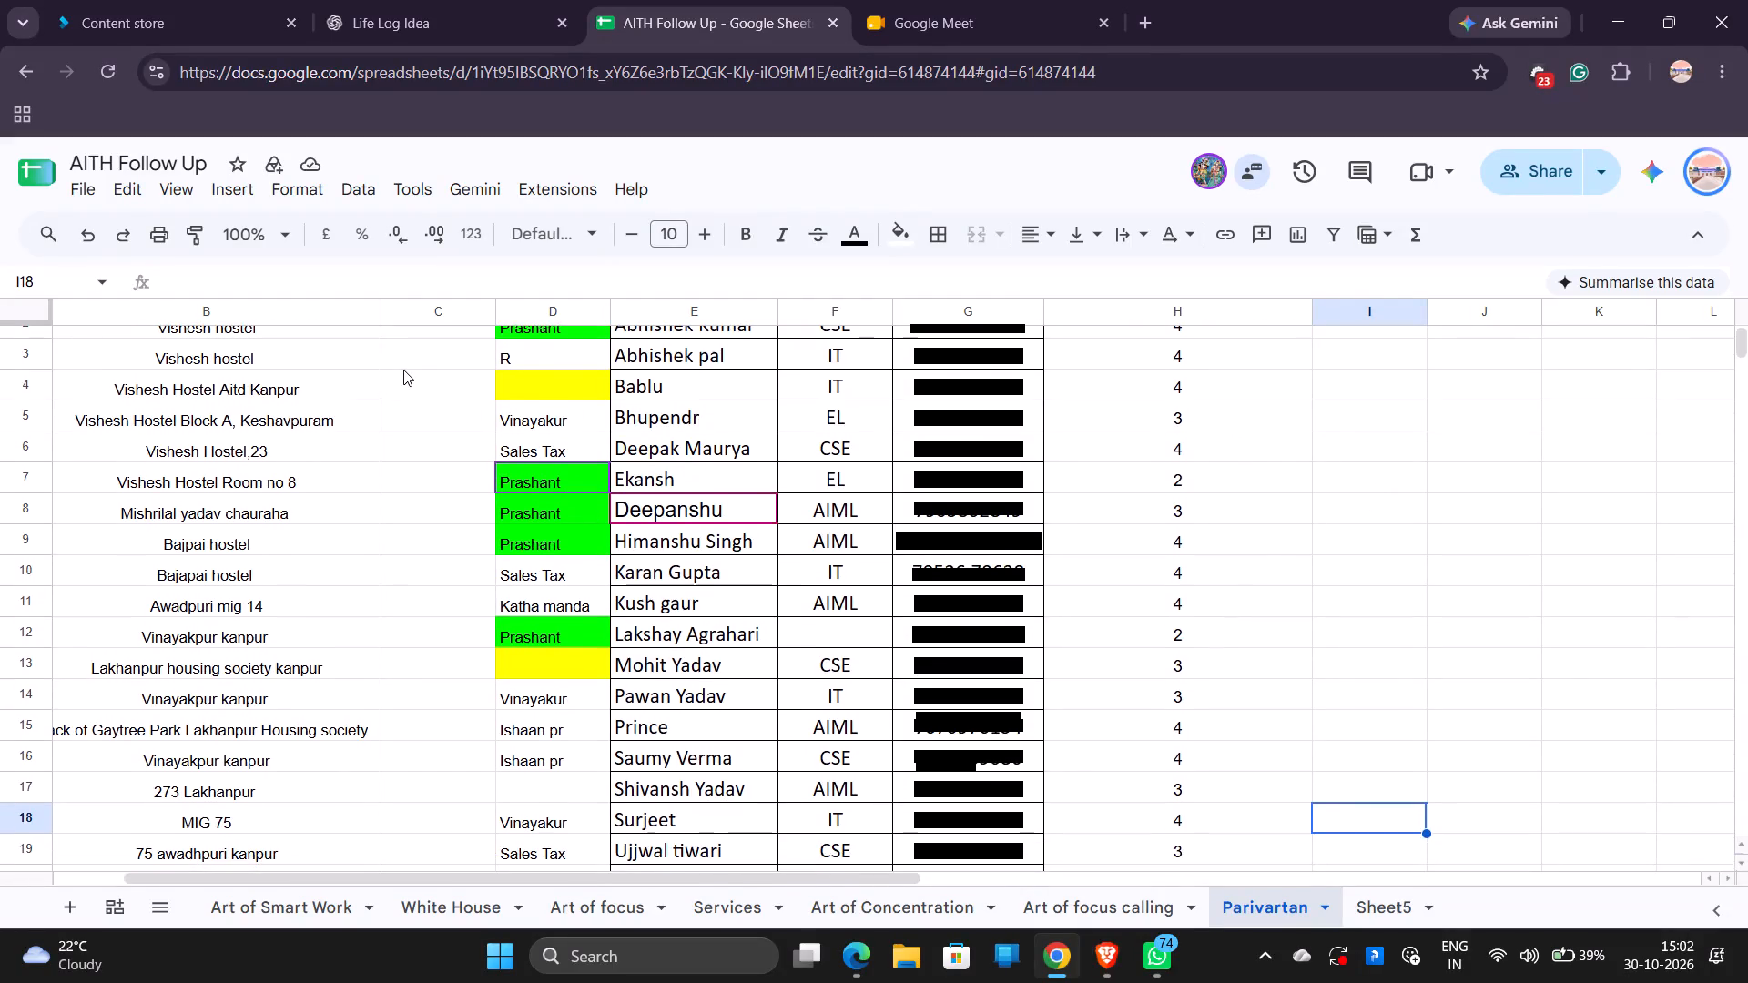
scroll(403, 370, up, 1)
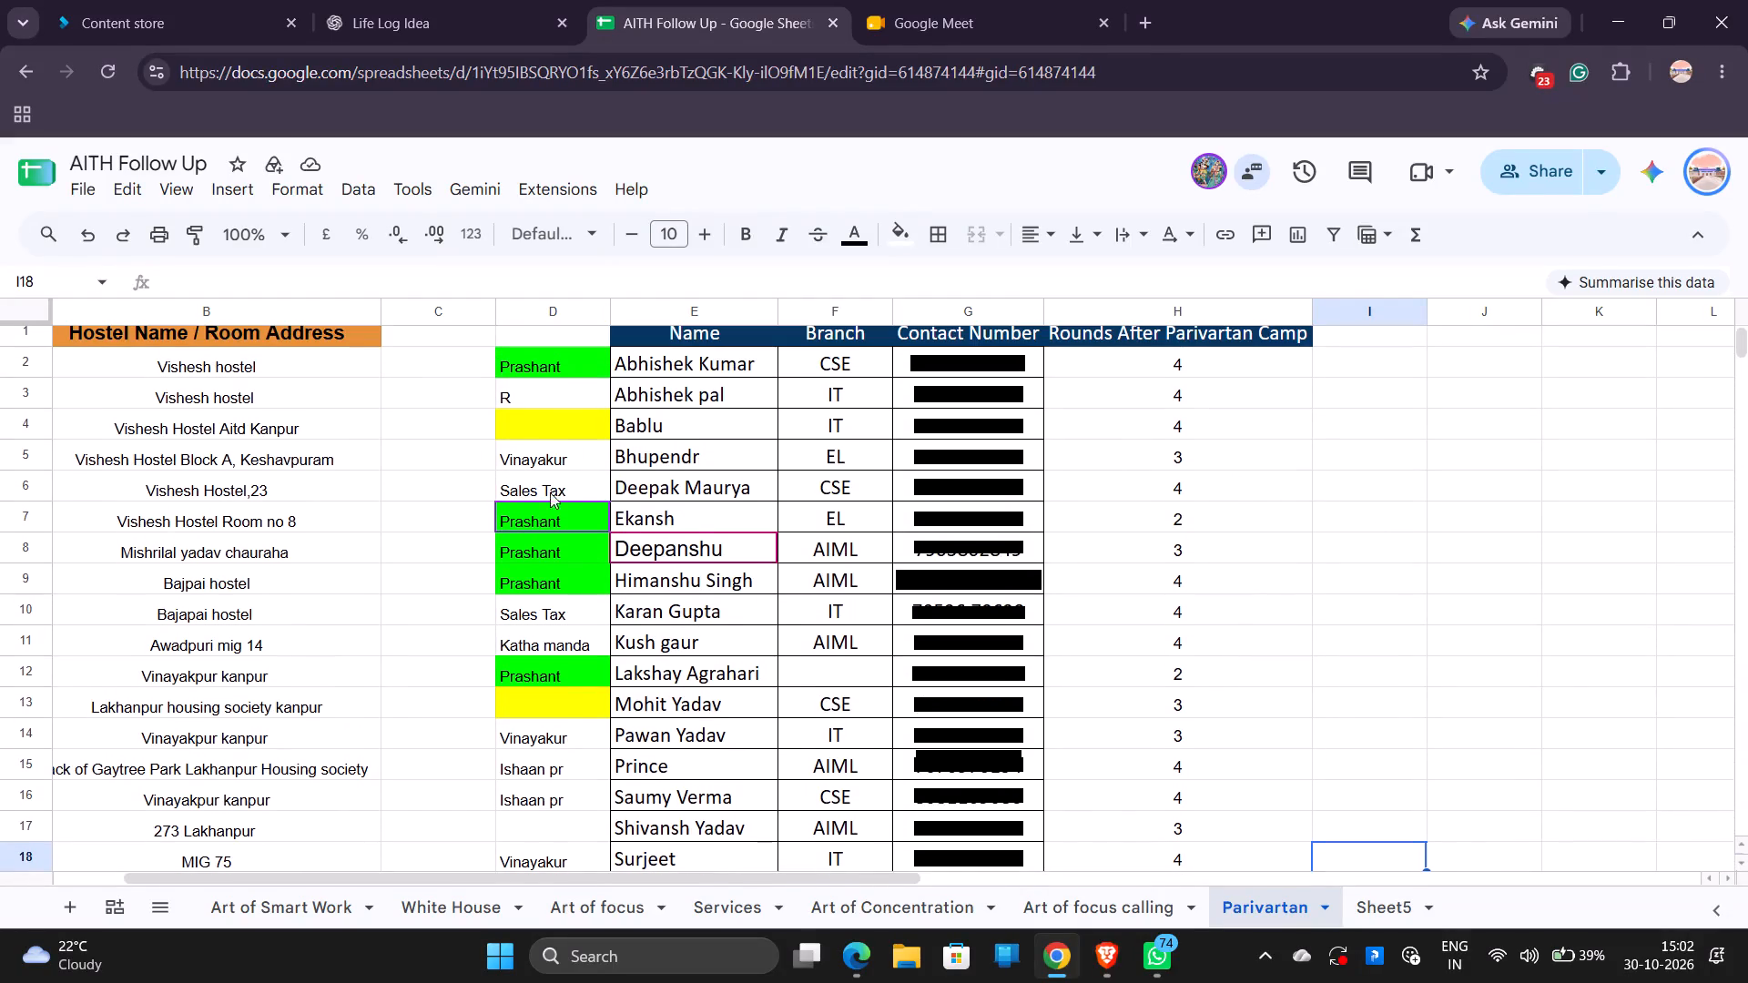
scroll(551, 705, down, 1)
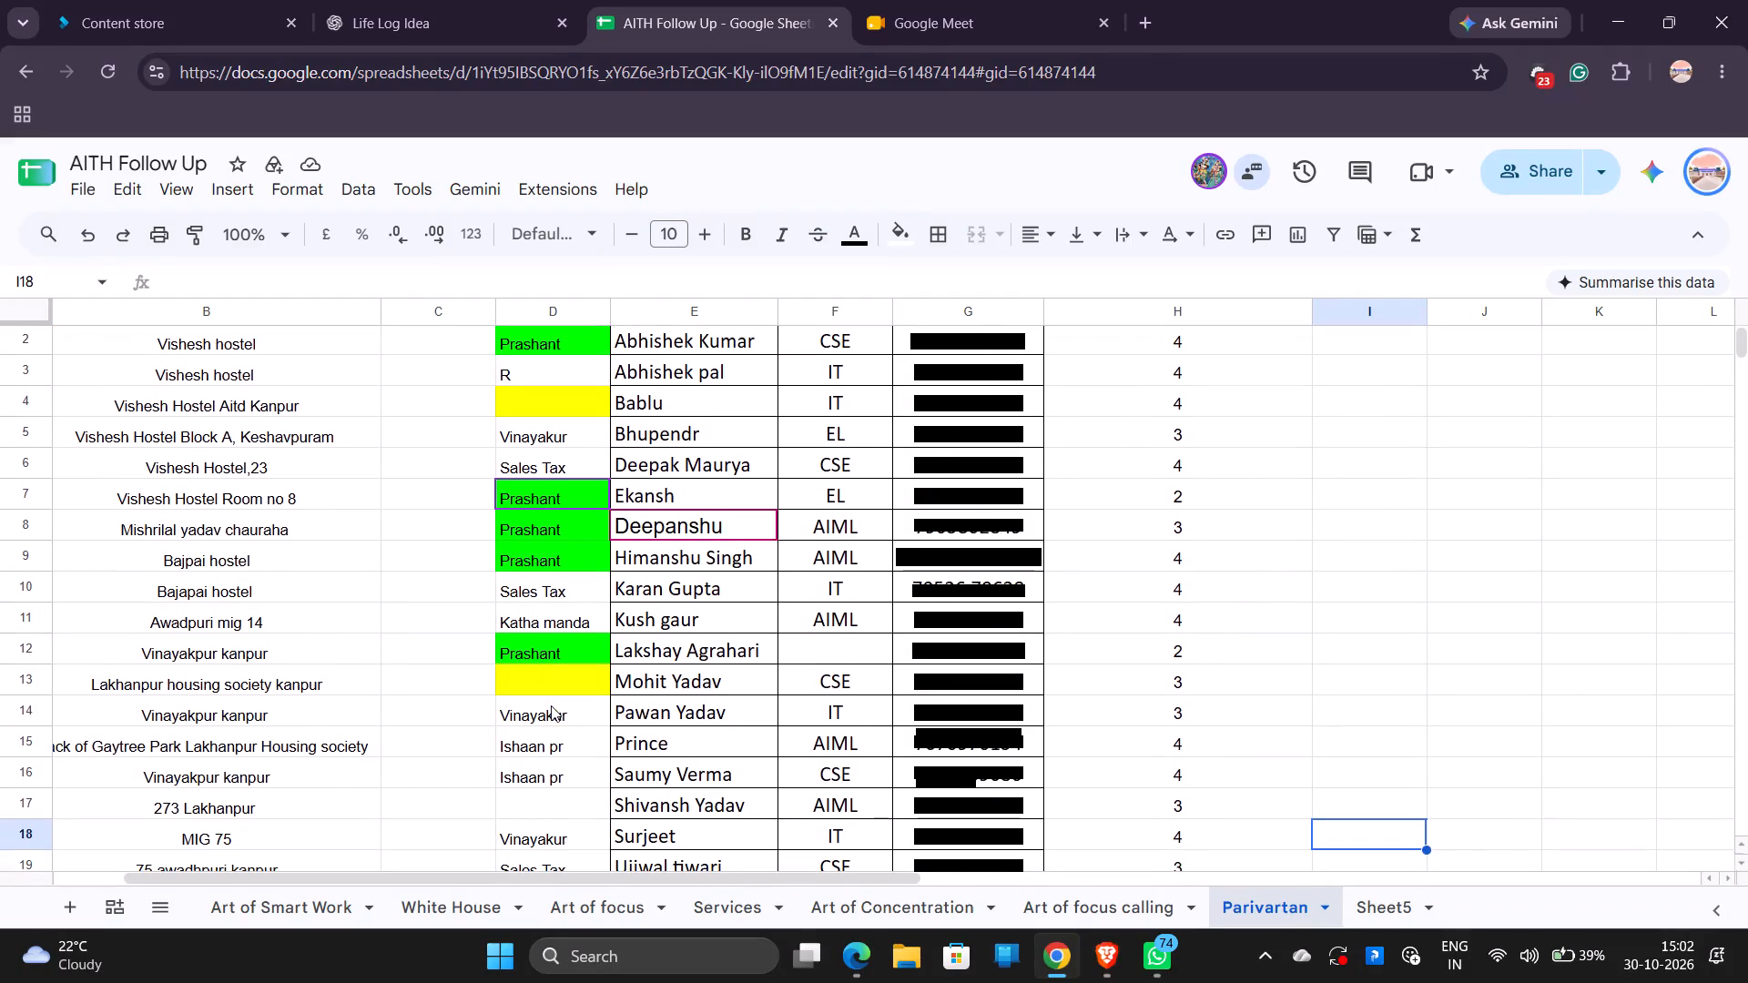
scroll(549, 760, down, 1)
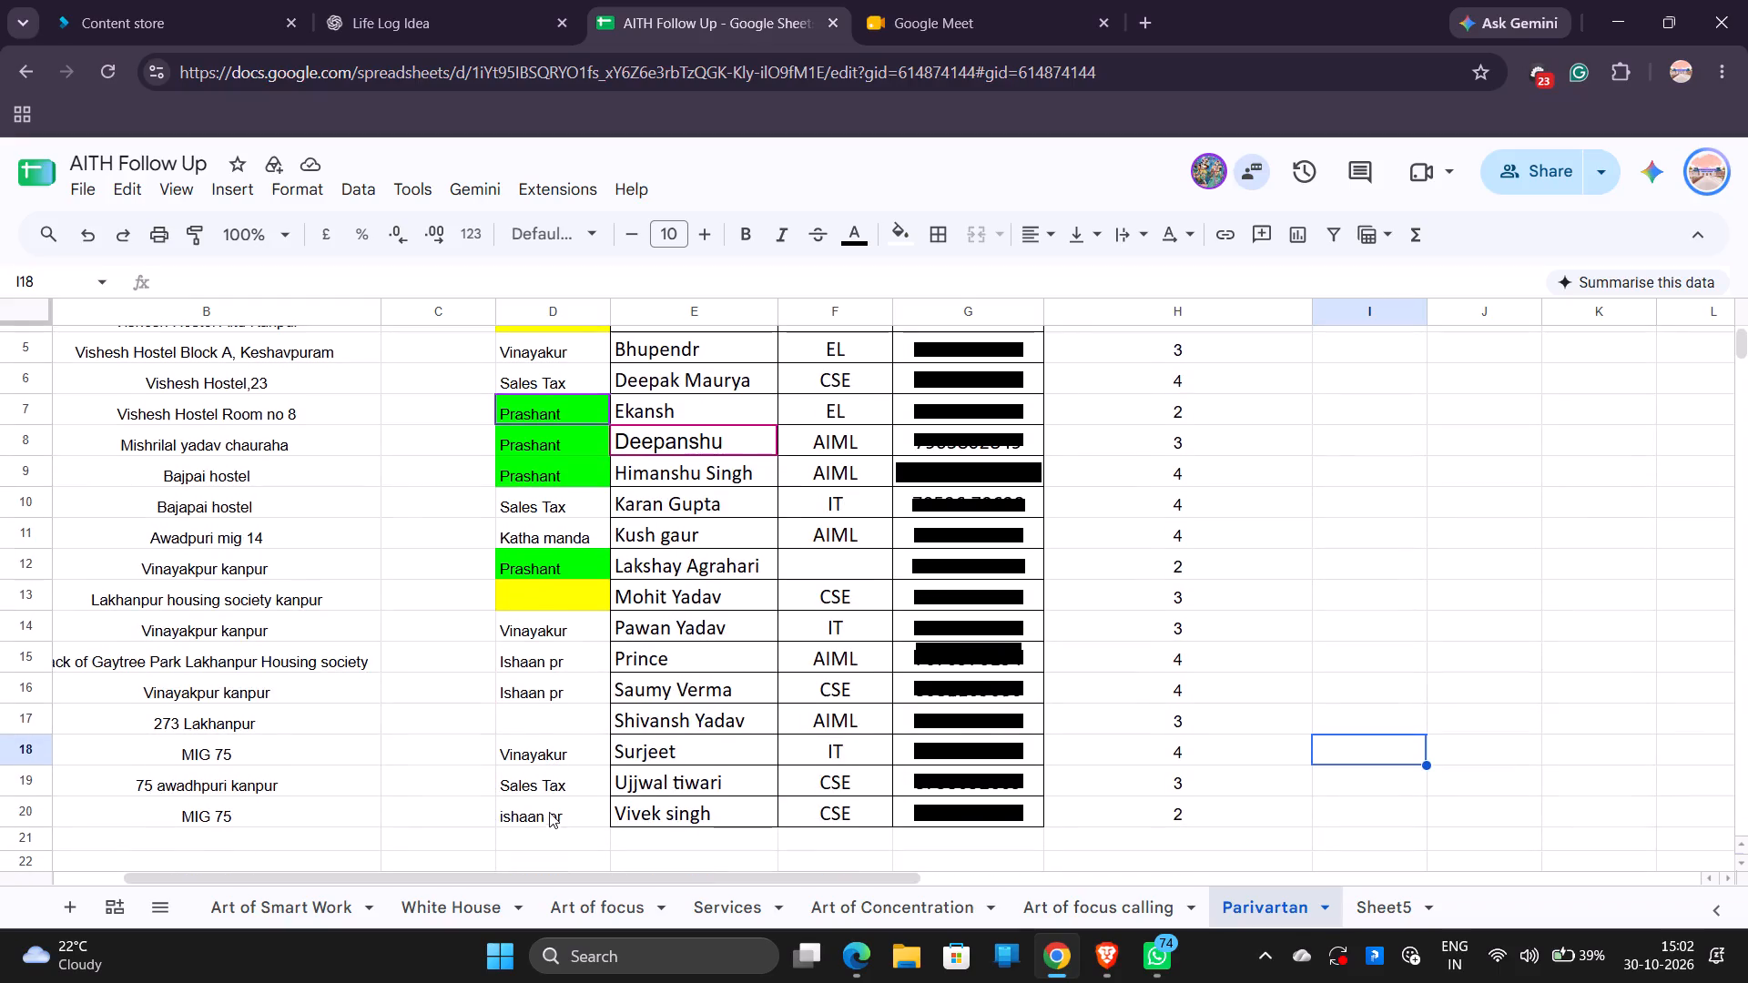
scroll(563, 507, up, 3)
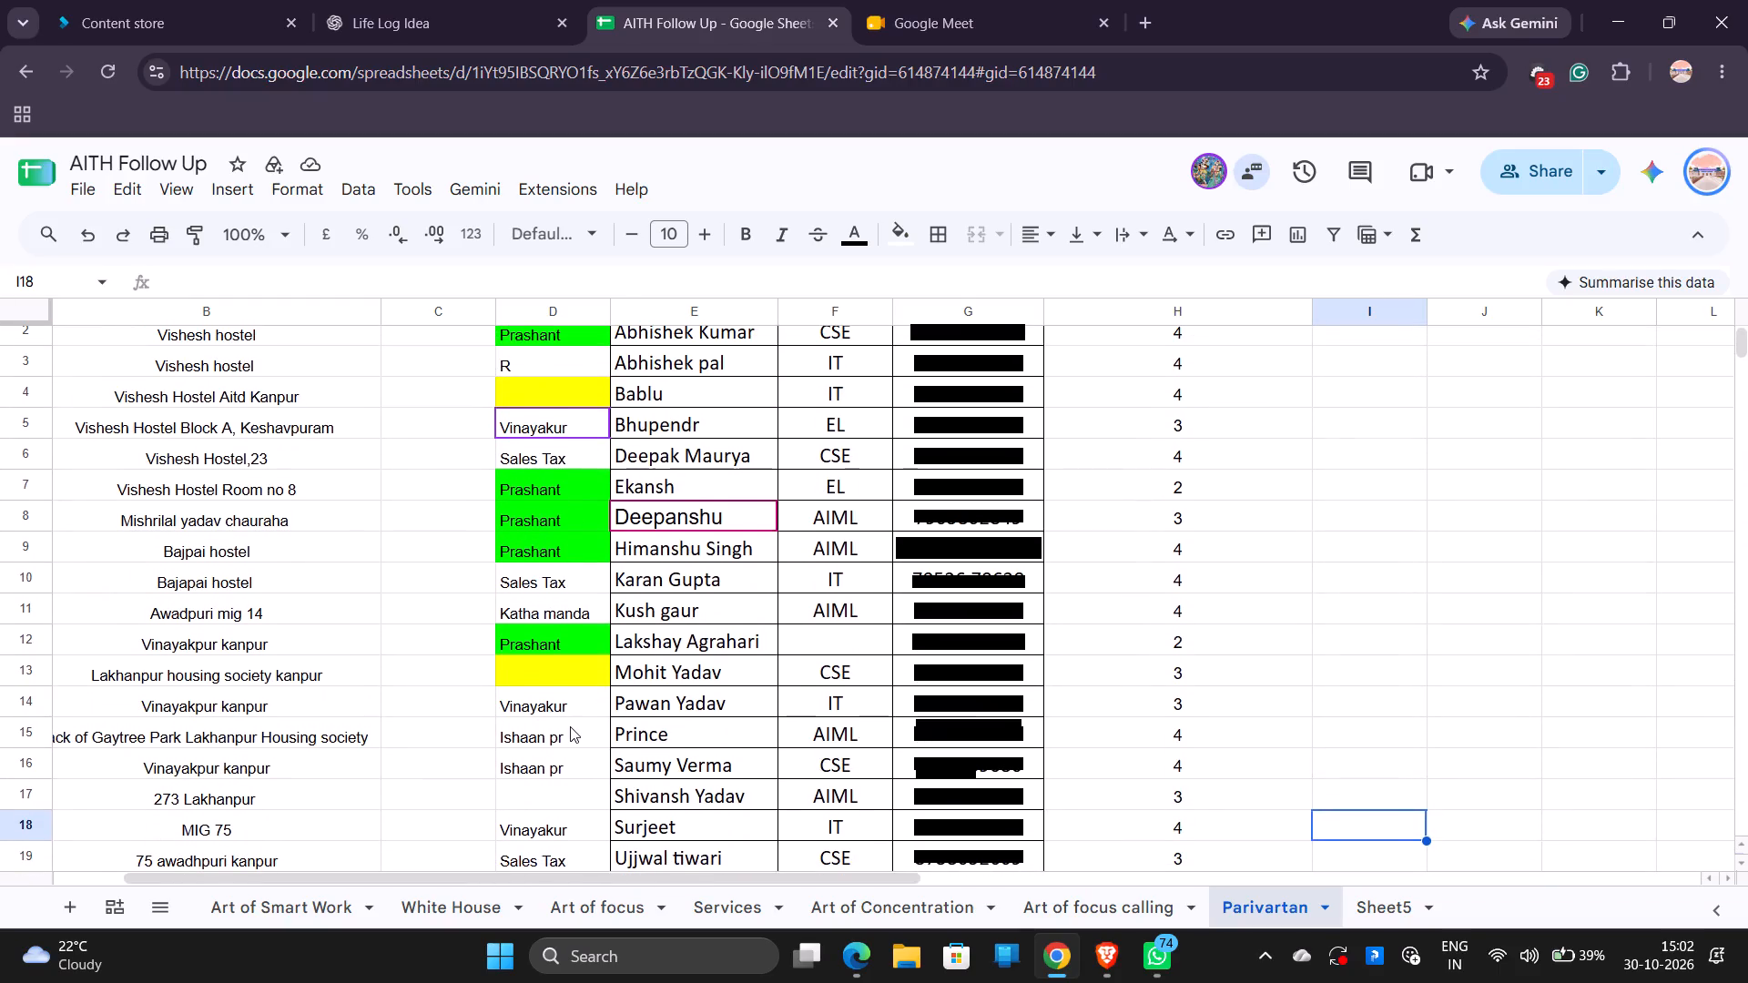
scroll(570, 726, down, 1)
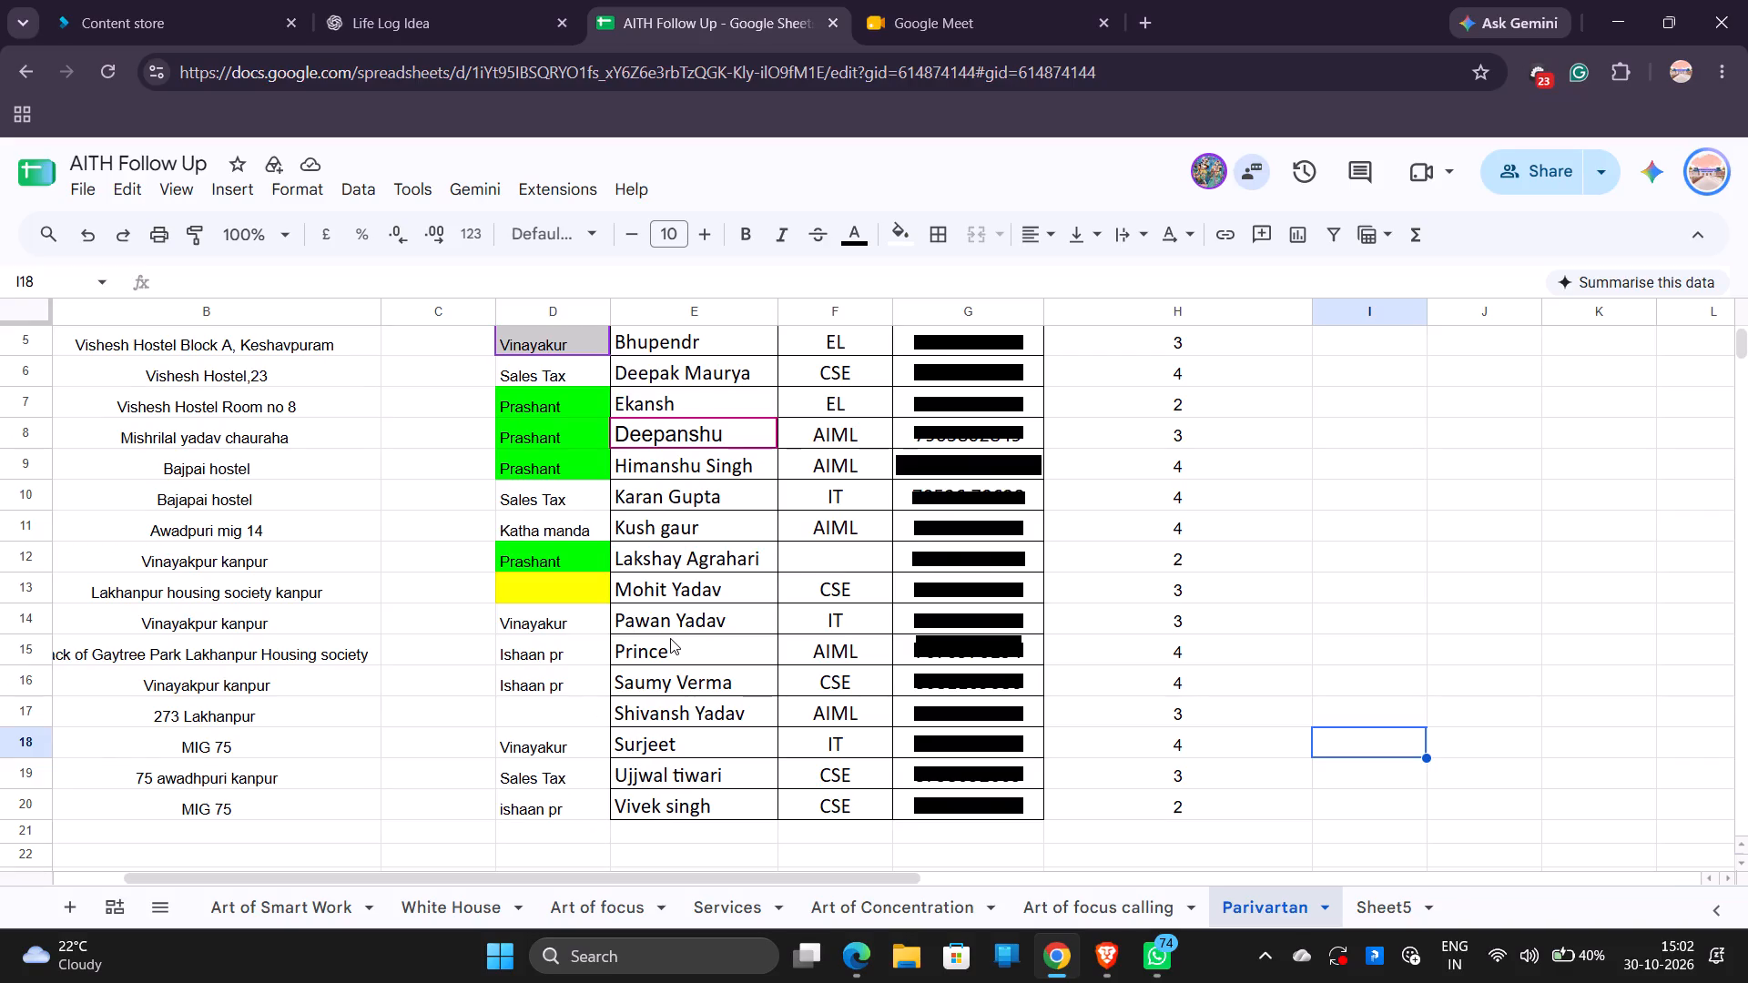
scroll(670, 638, up, 2)
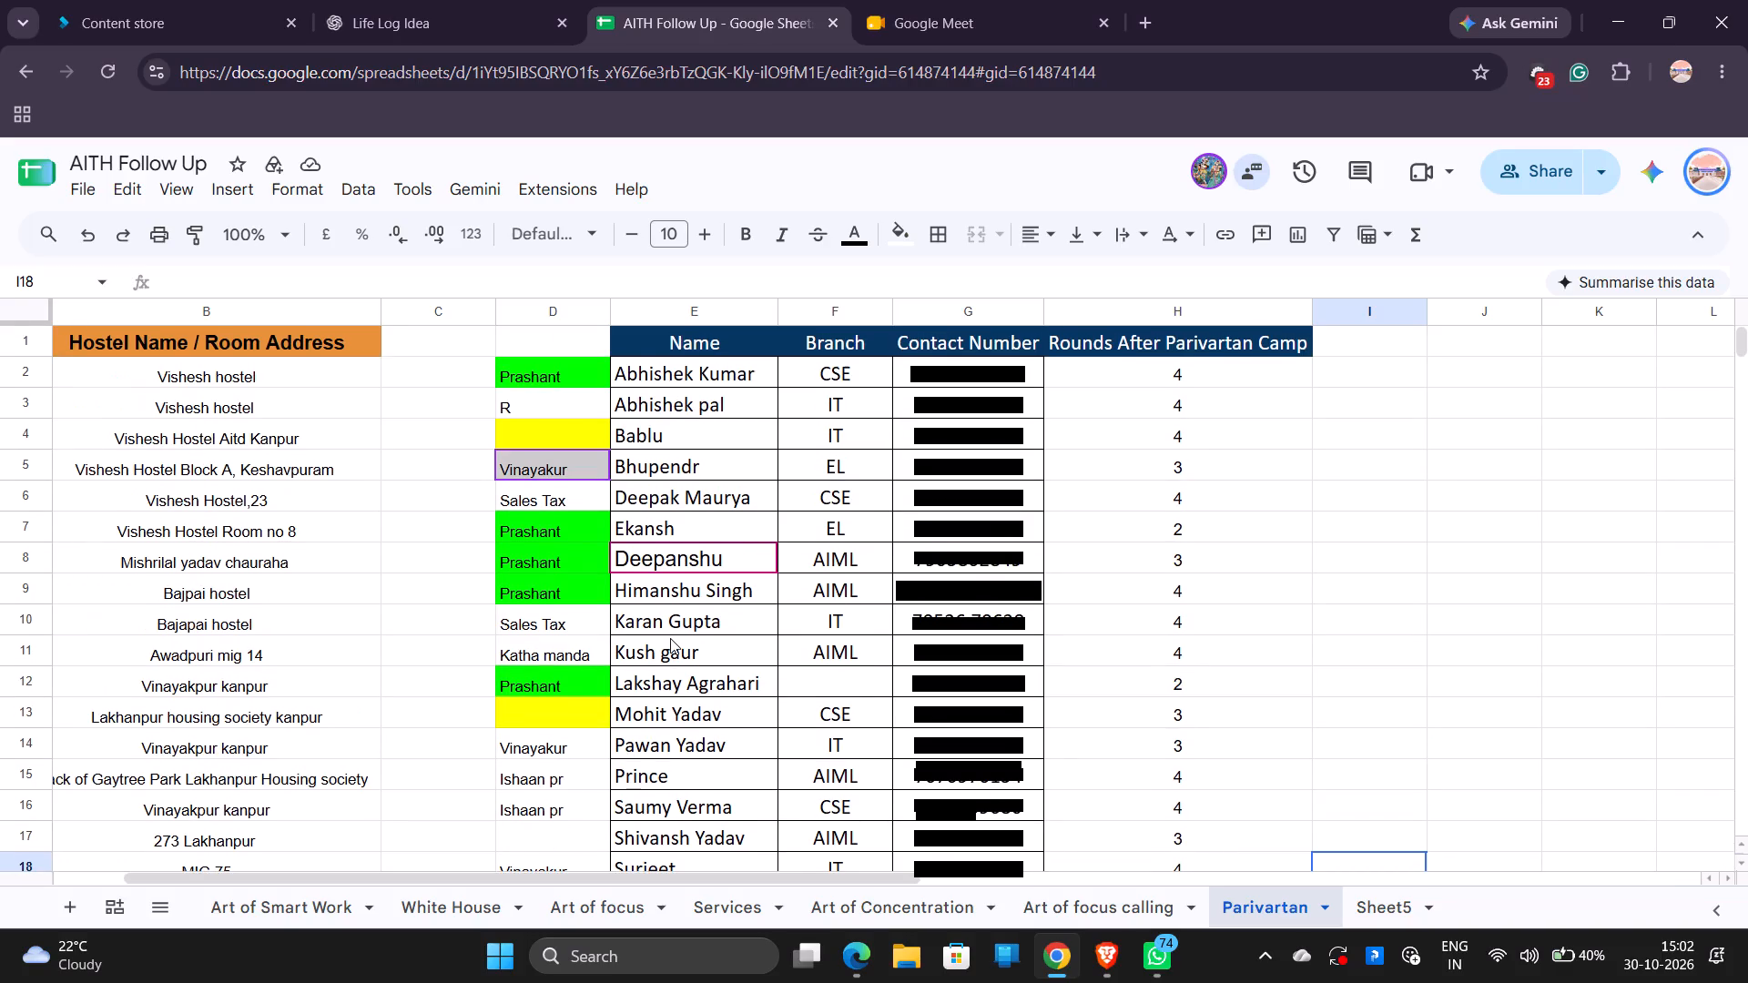
scroll(670, 638, down, 1)
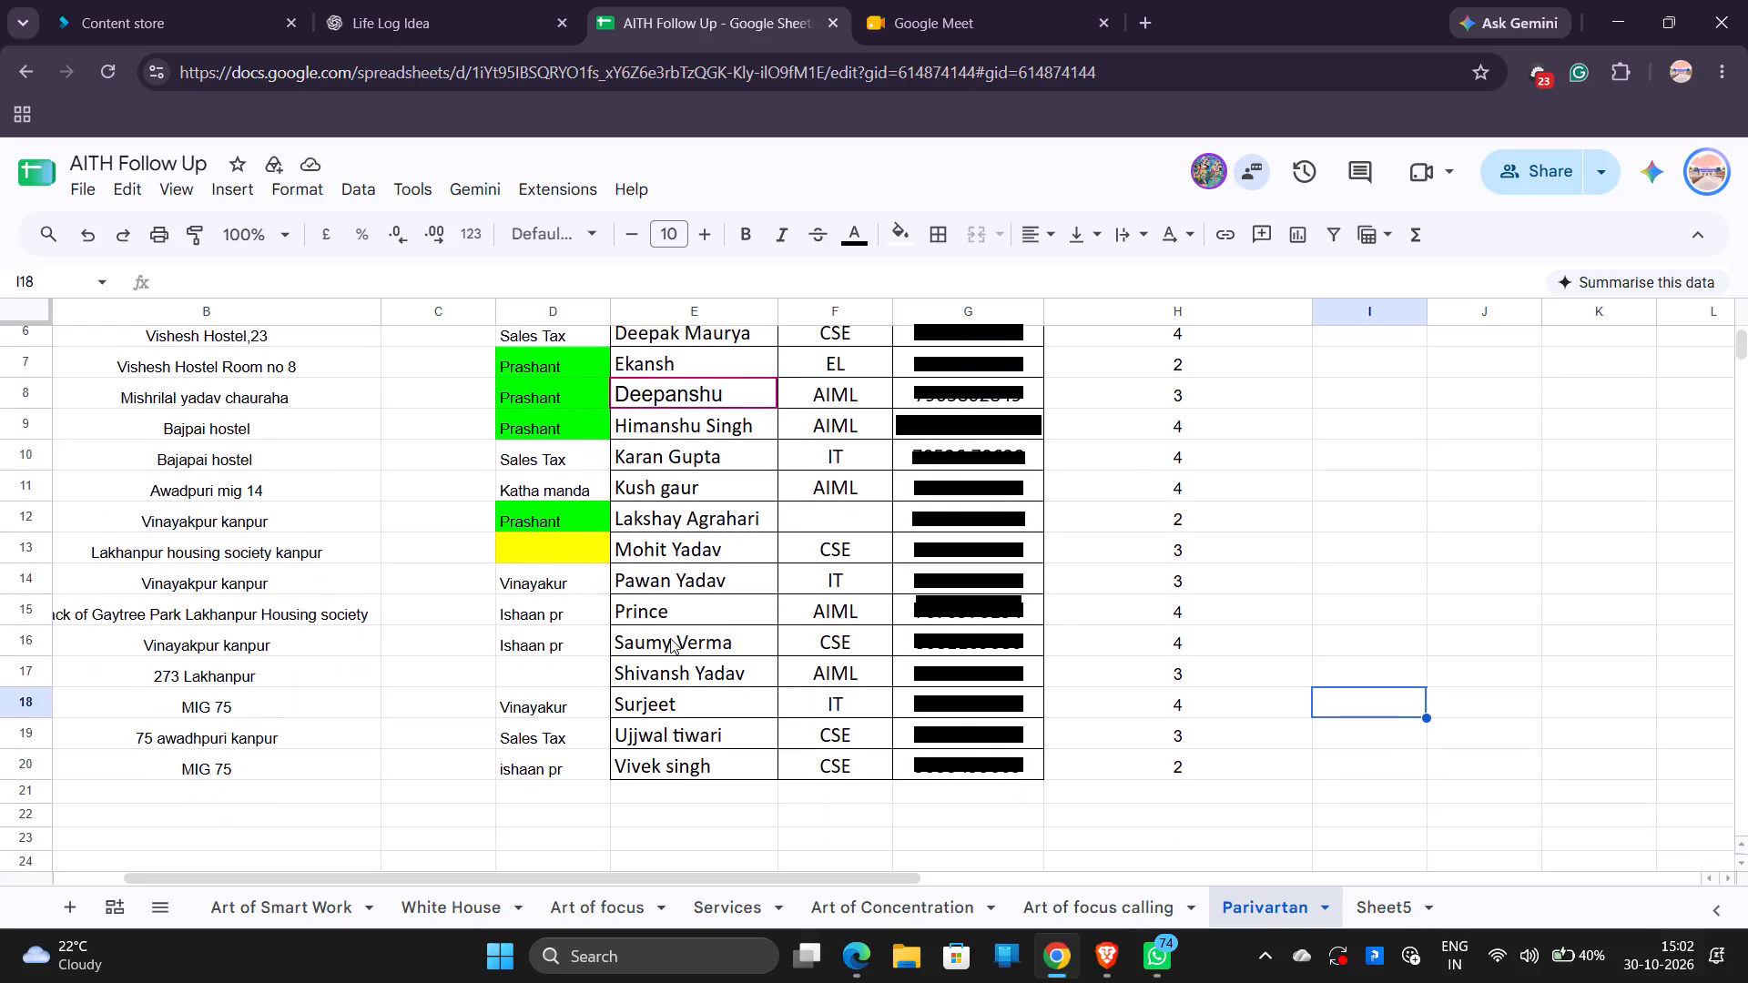
scroll(670, 638, up, 3)
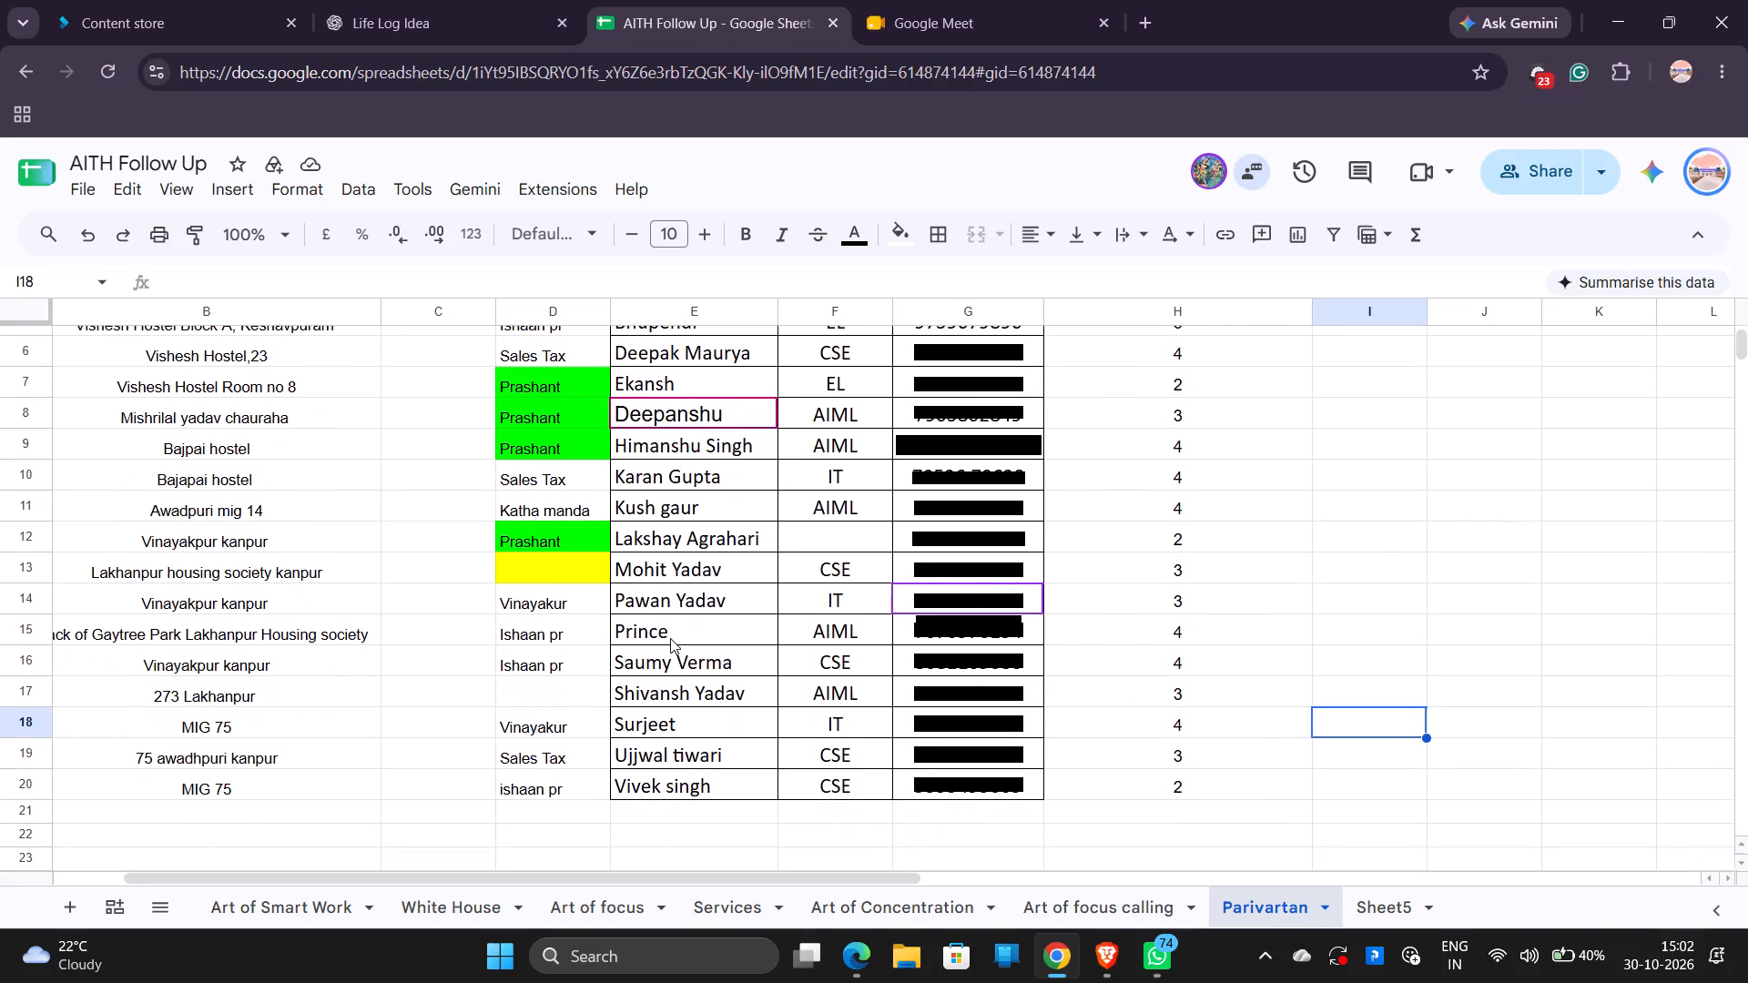
scroll(670, 638, down, 1)
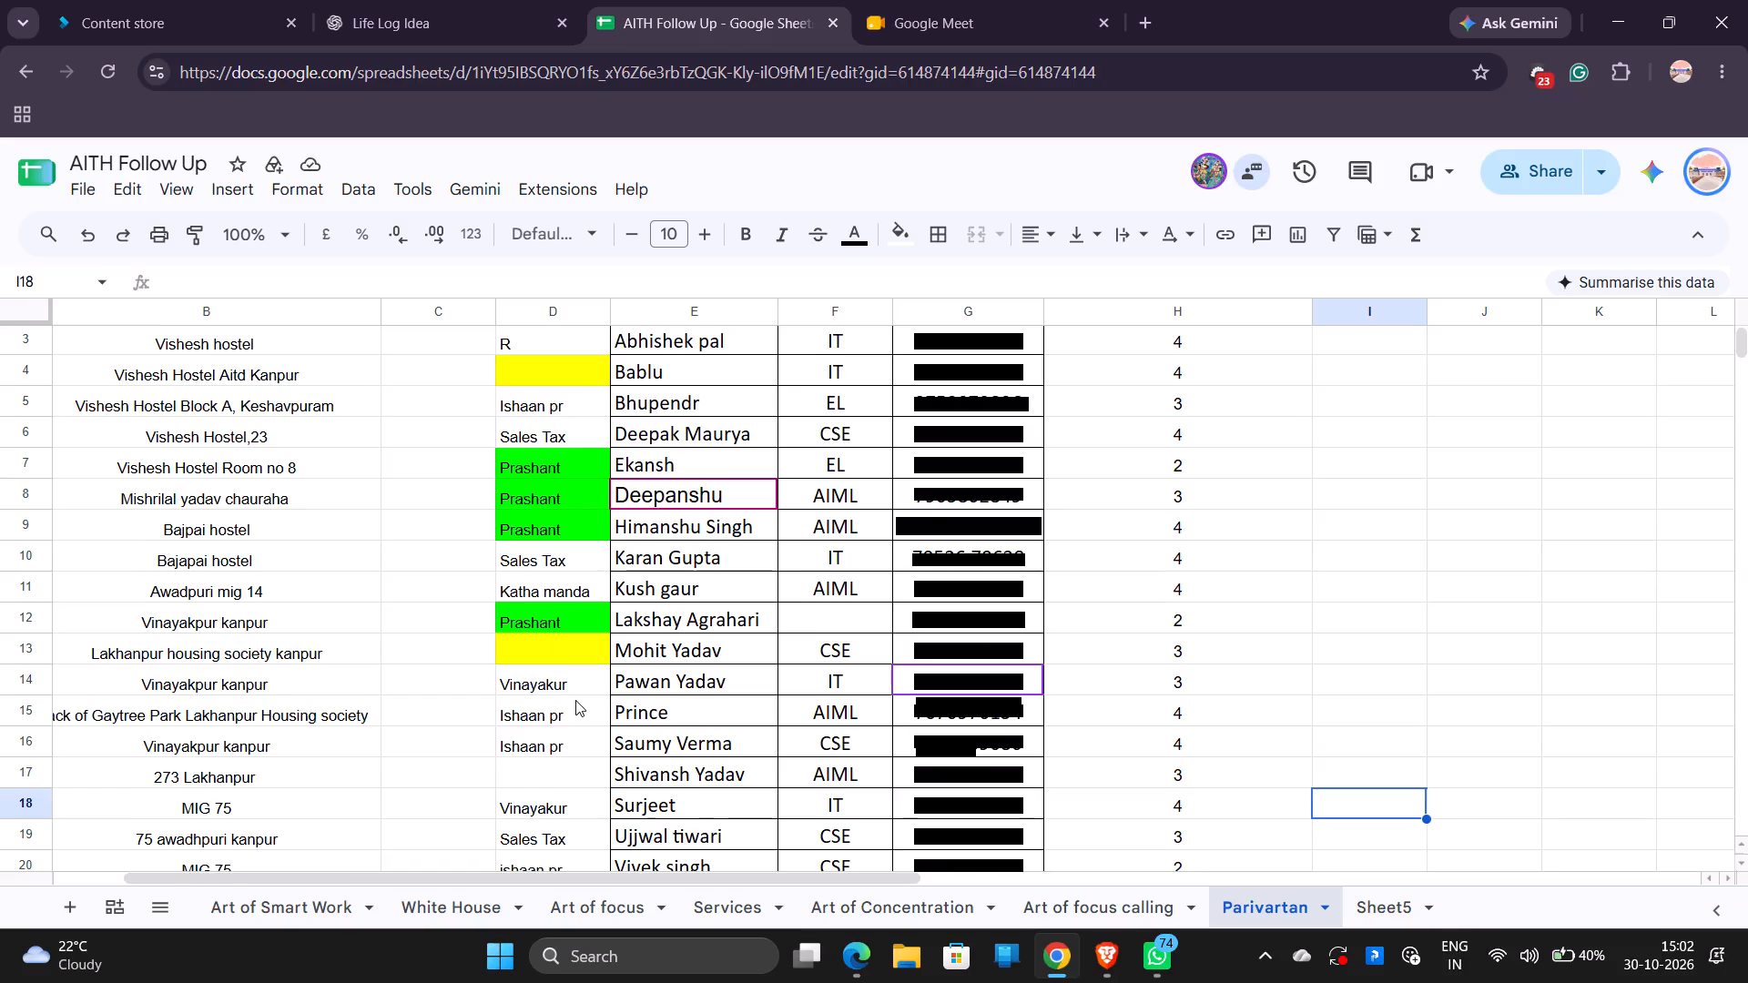
scroll(575, 700, down, 1)
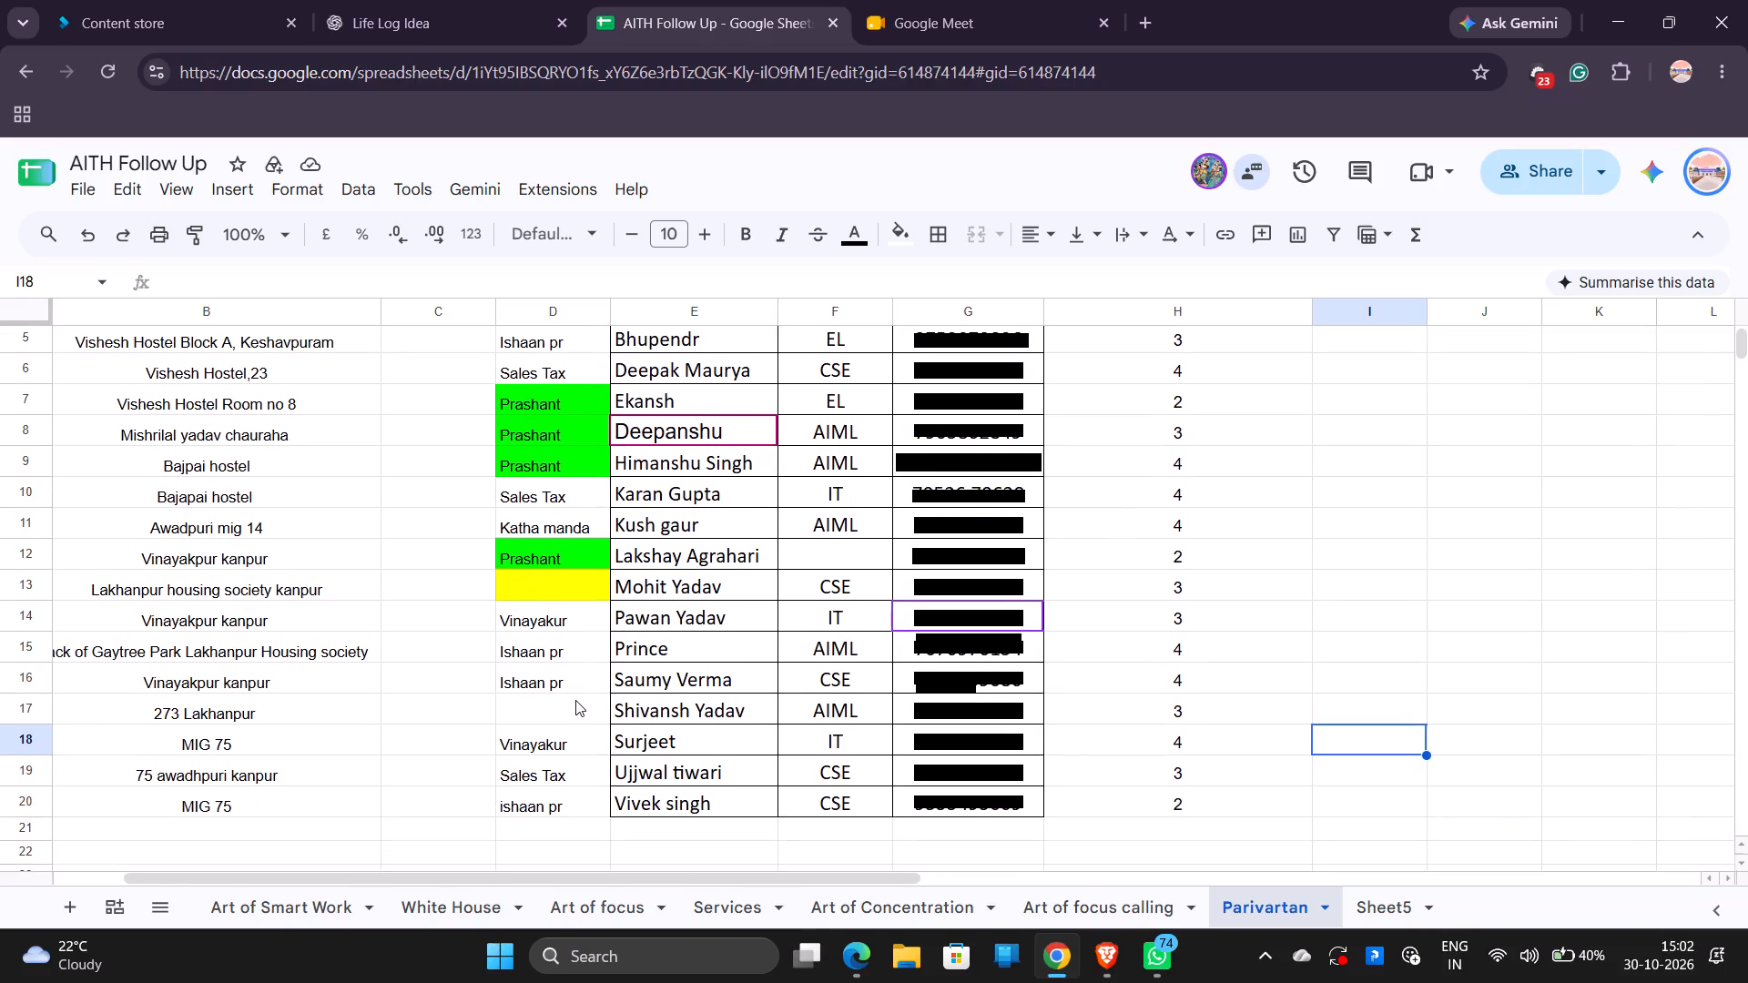
scroll(575, 700, up, 1)
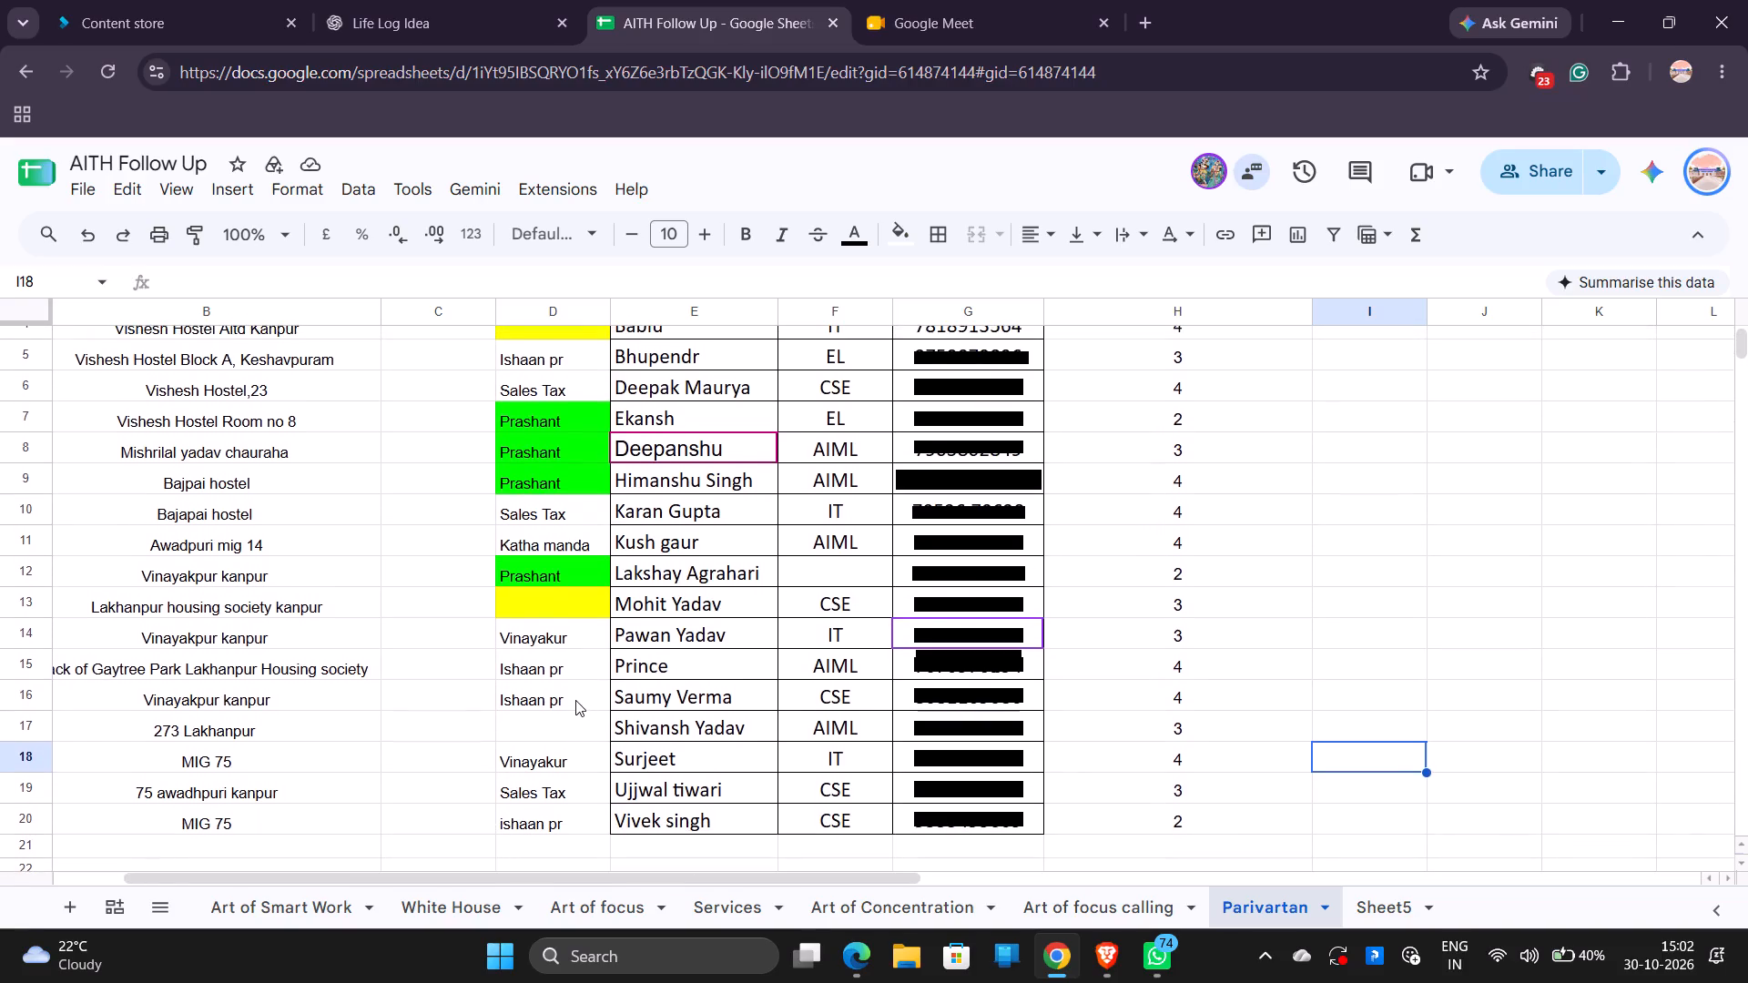
scroll(575, 700, up, 2)
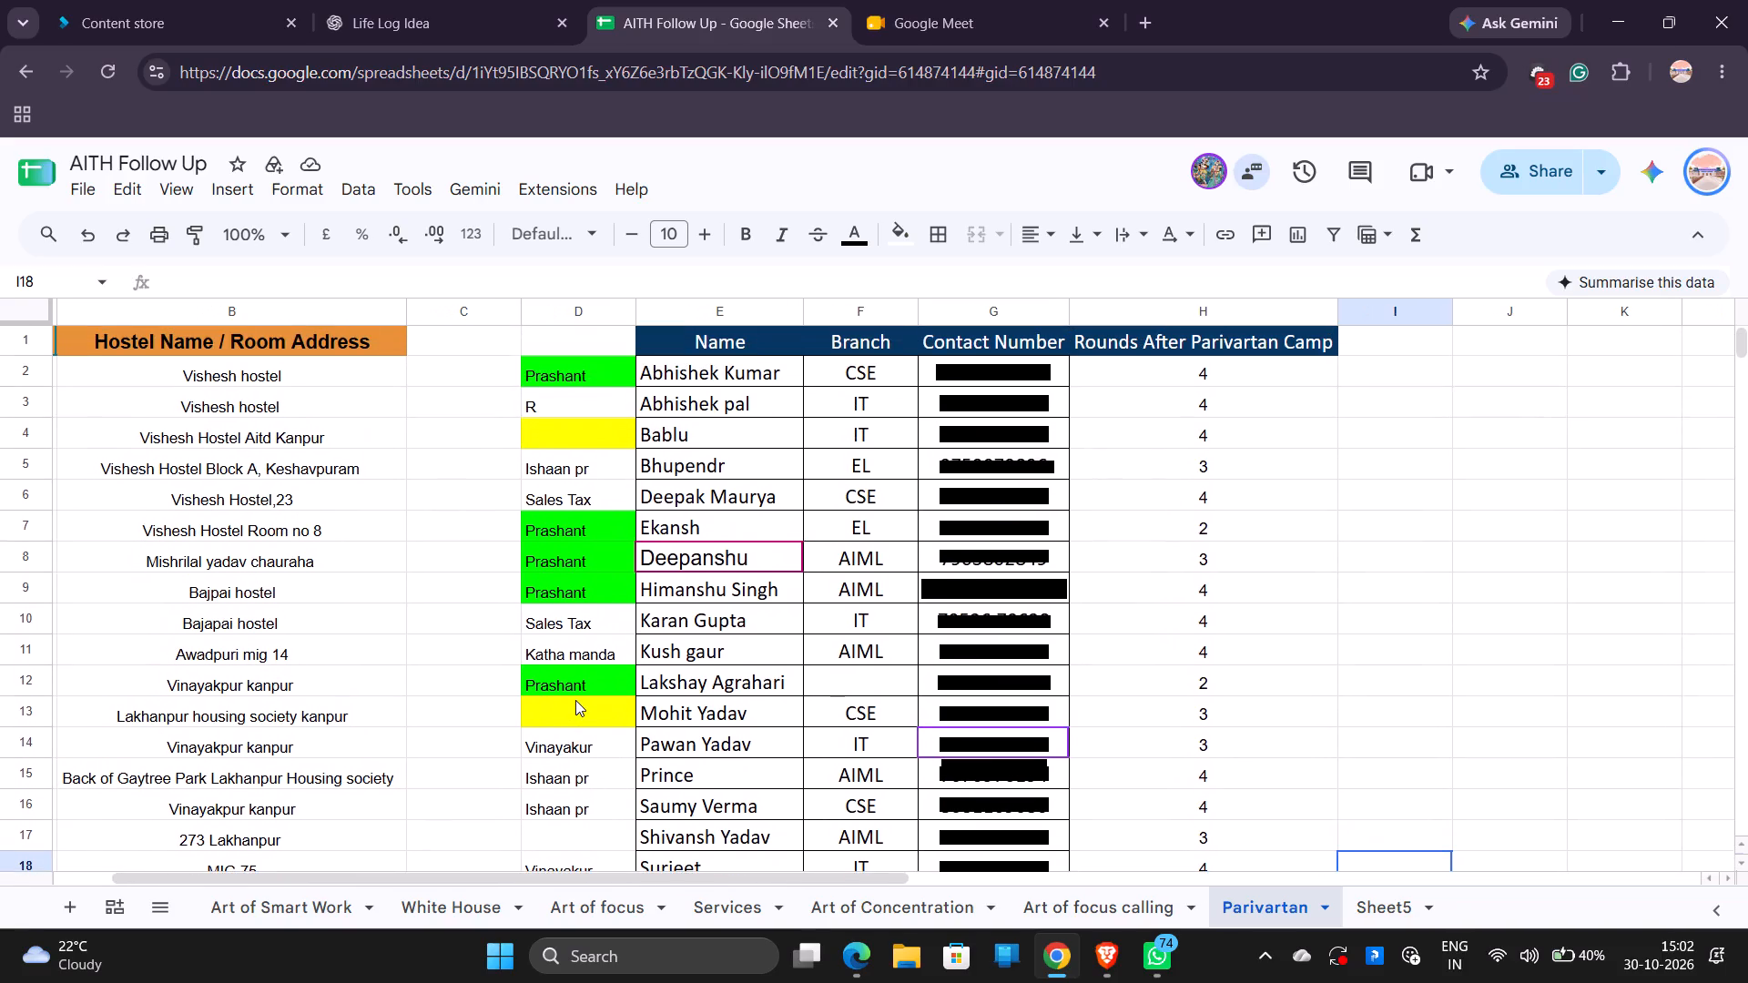
click(1391, 357)
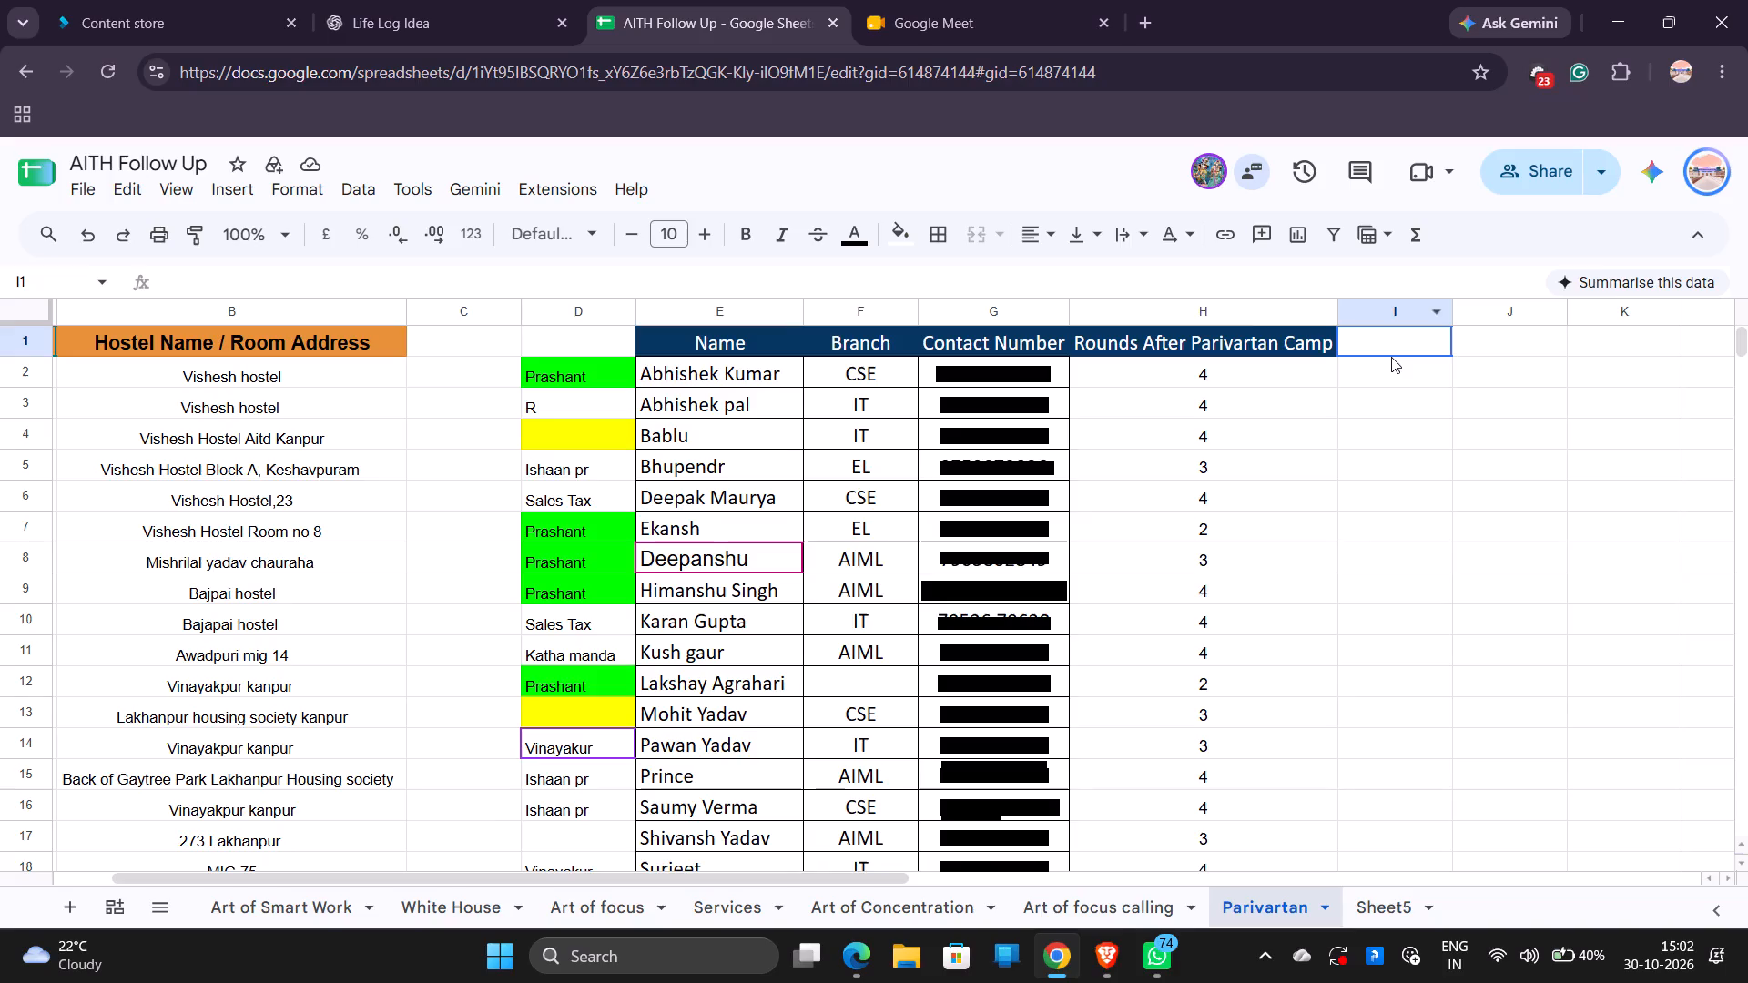
click(1382, 373)
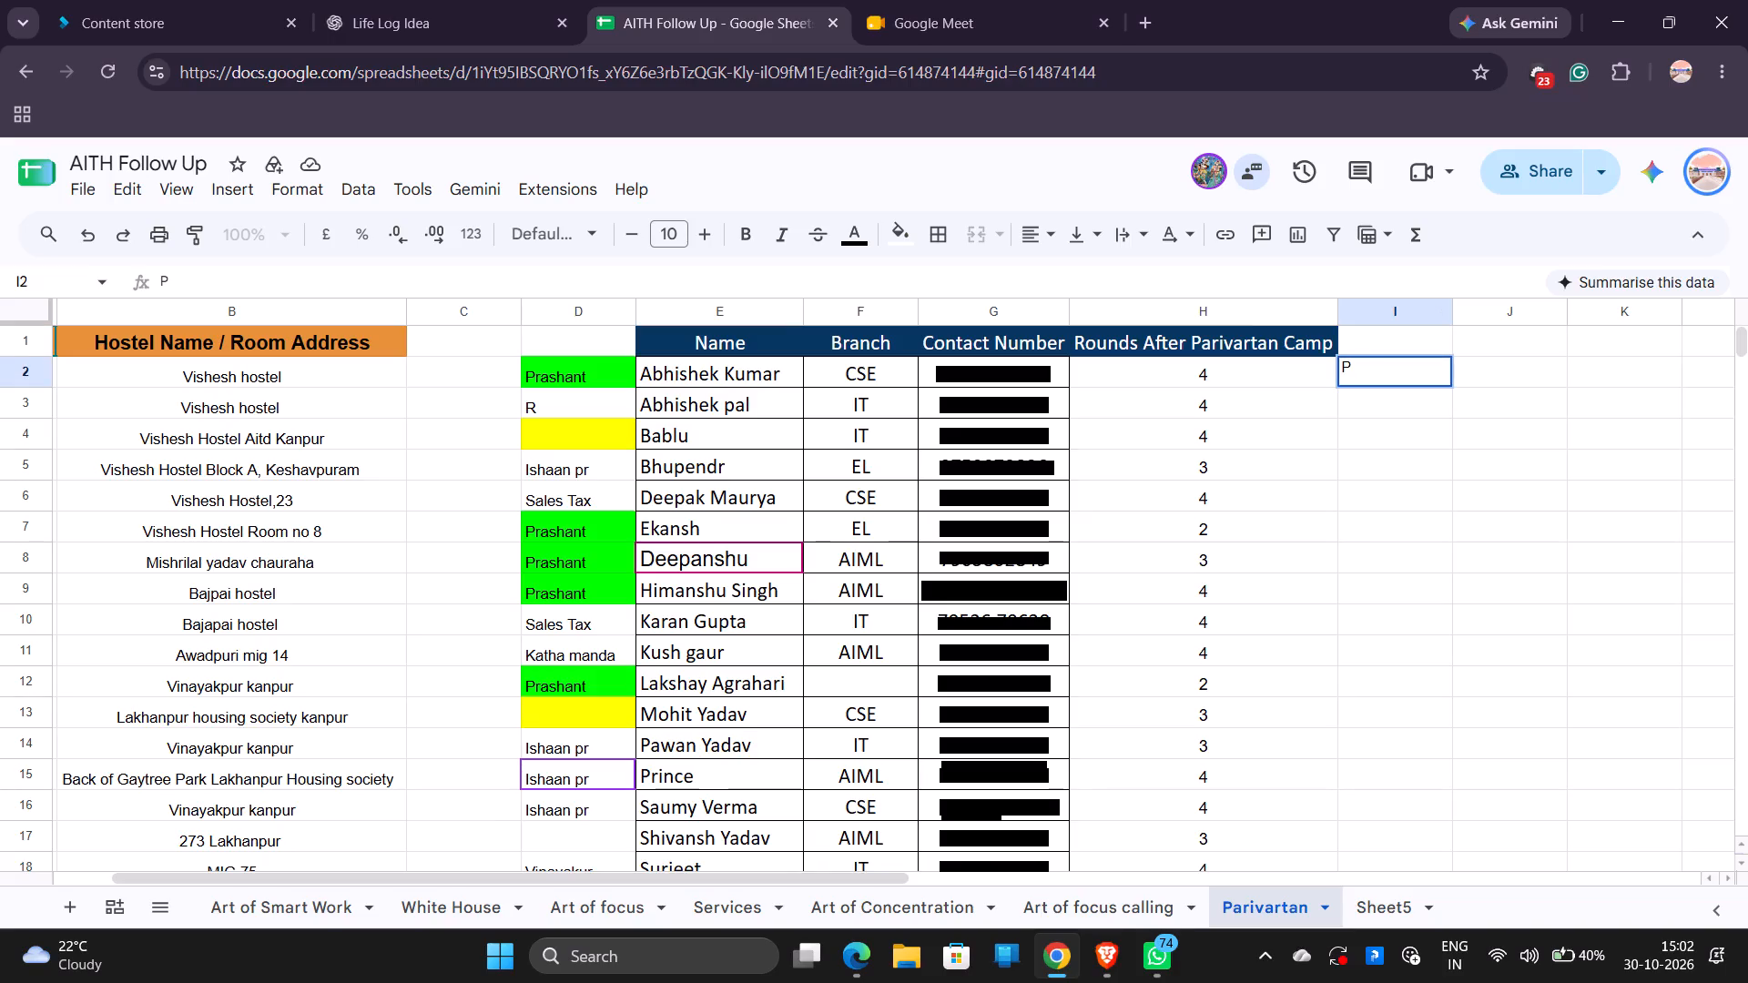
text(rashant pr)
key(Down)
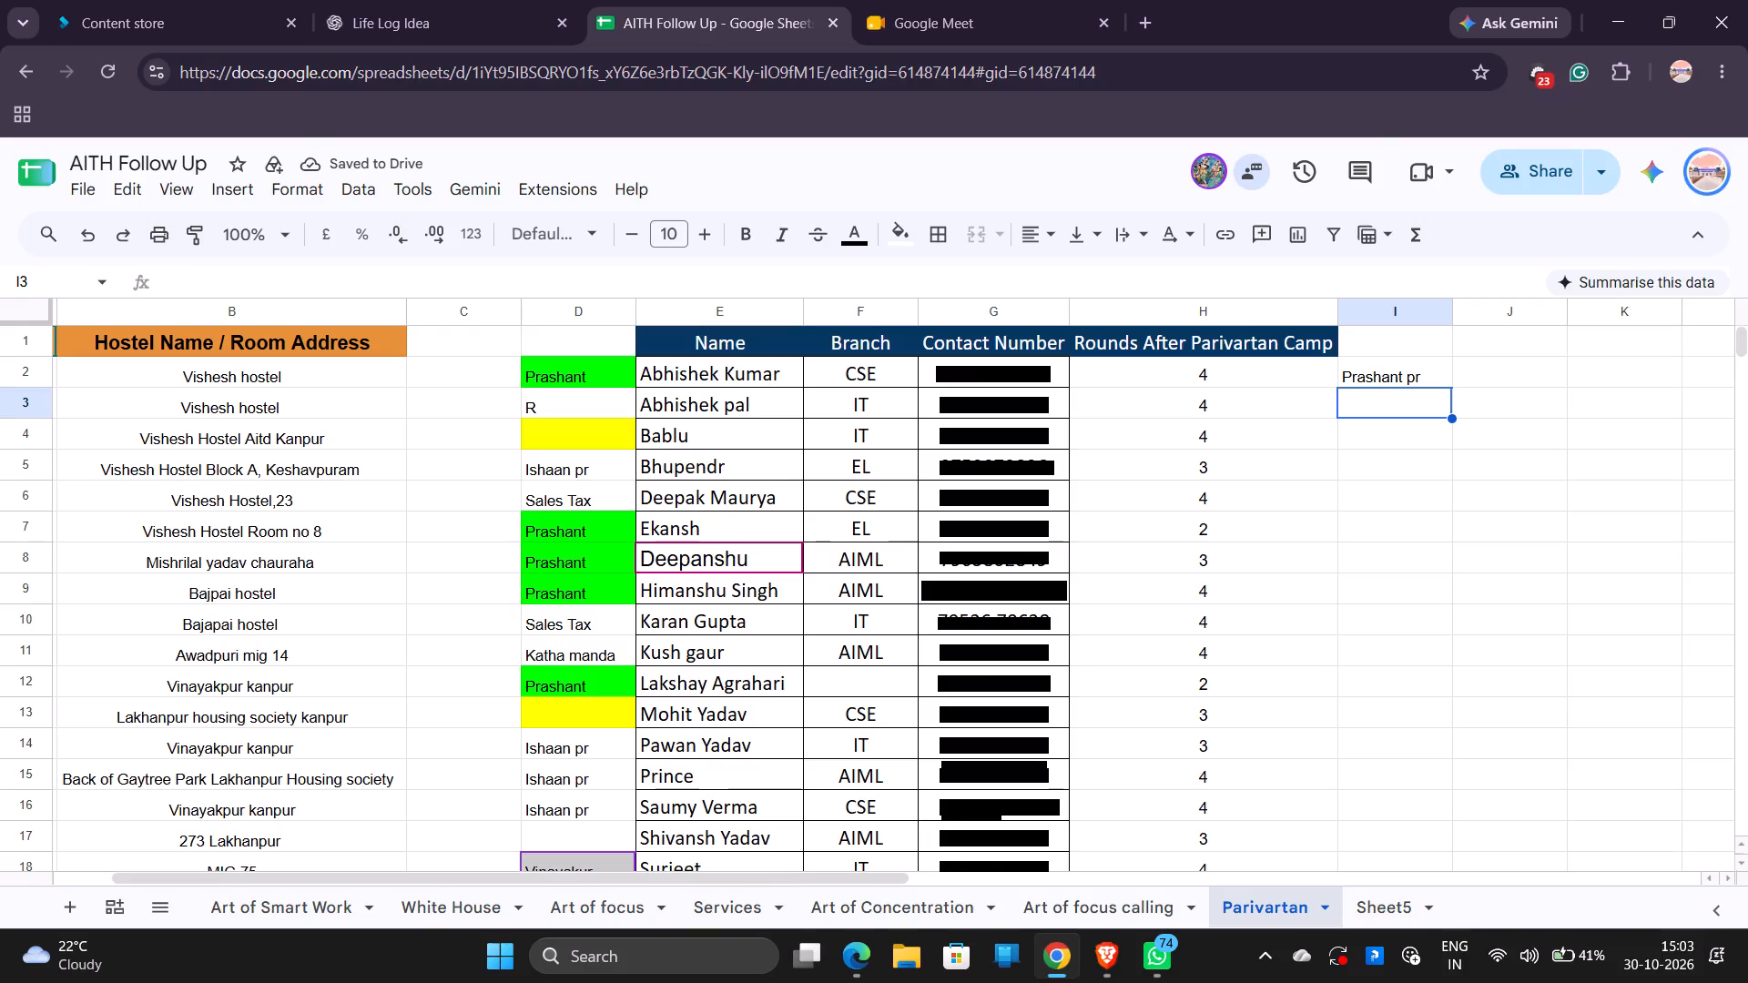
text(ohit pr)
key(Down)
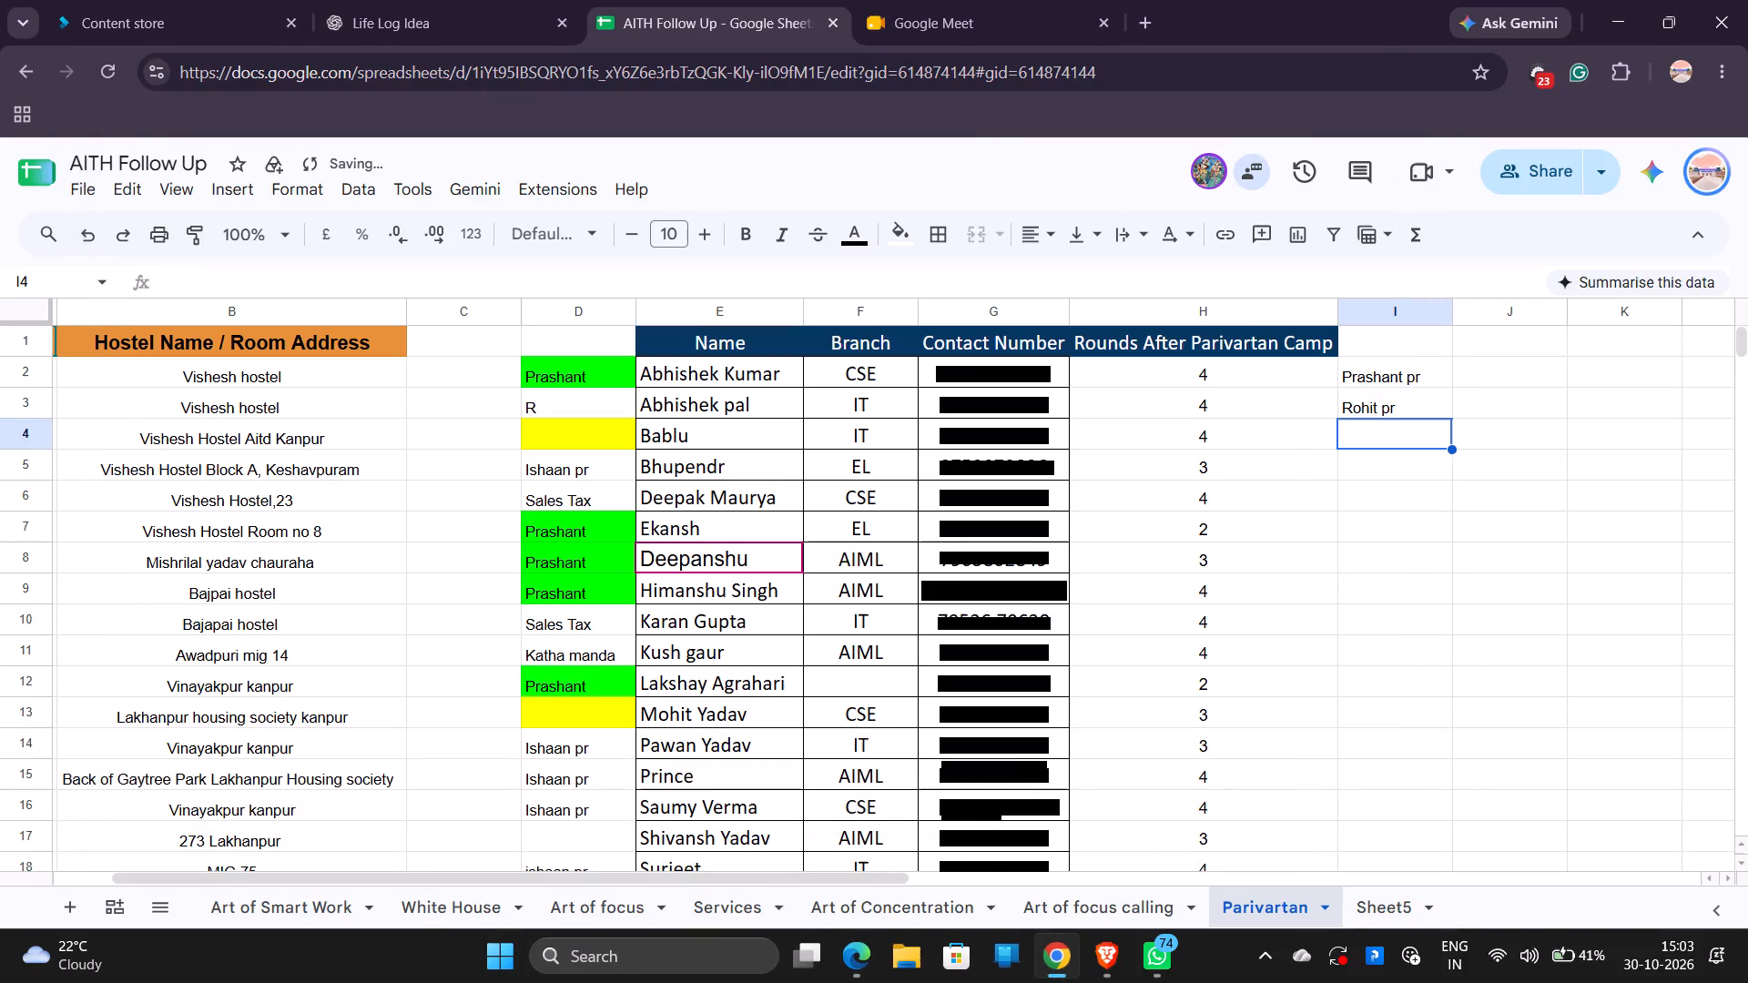
Continue the column I assignee list with "Shivavesh prji" in I4 for Bablu and "Ishaan" in I5 for Bhupendr.
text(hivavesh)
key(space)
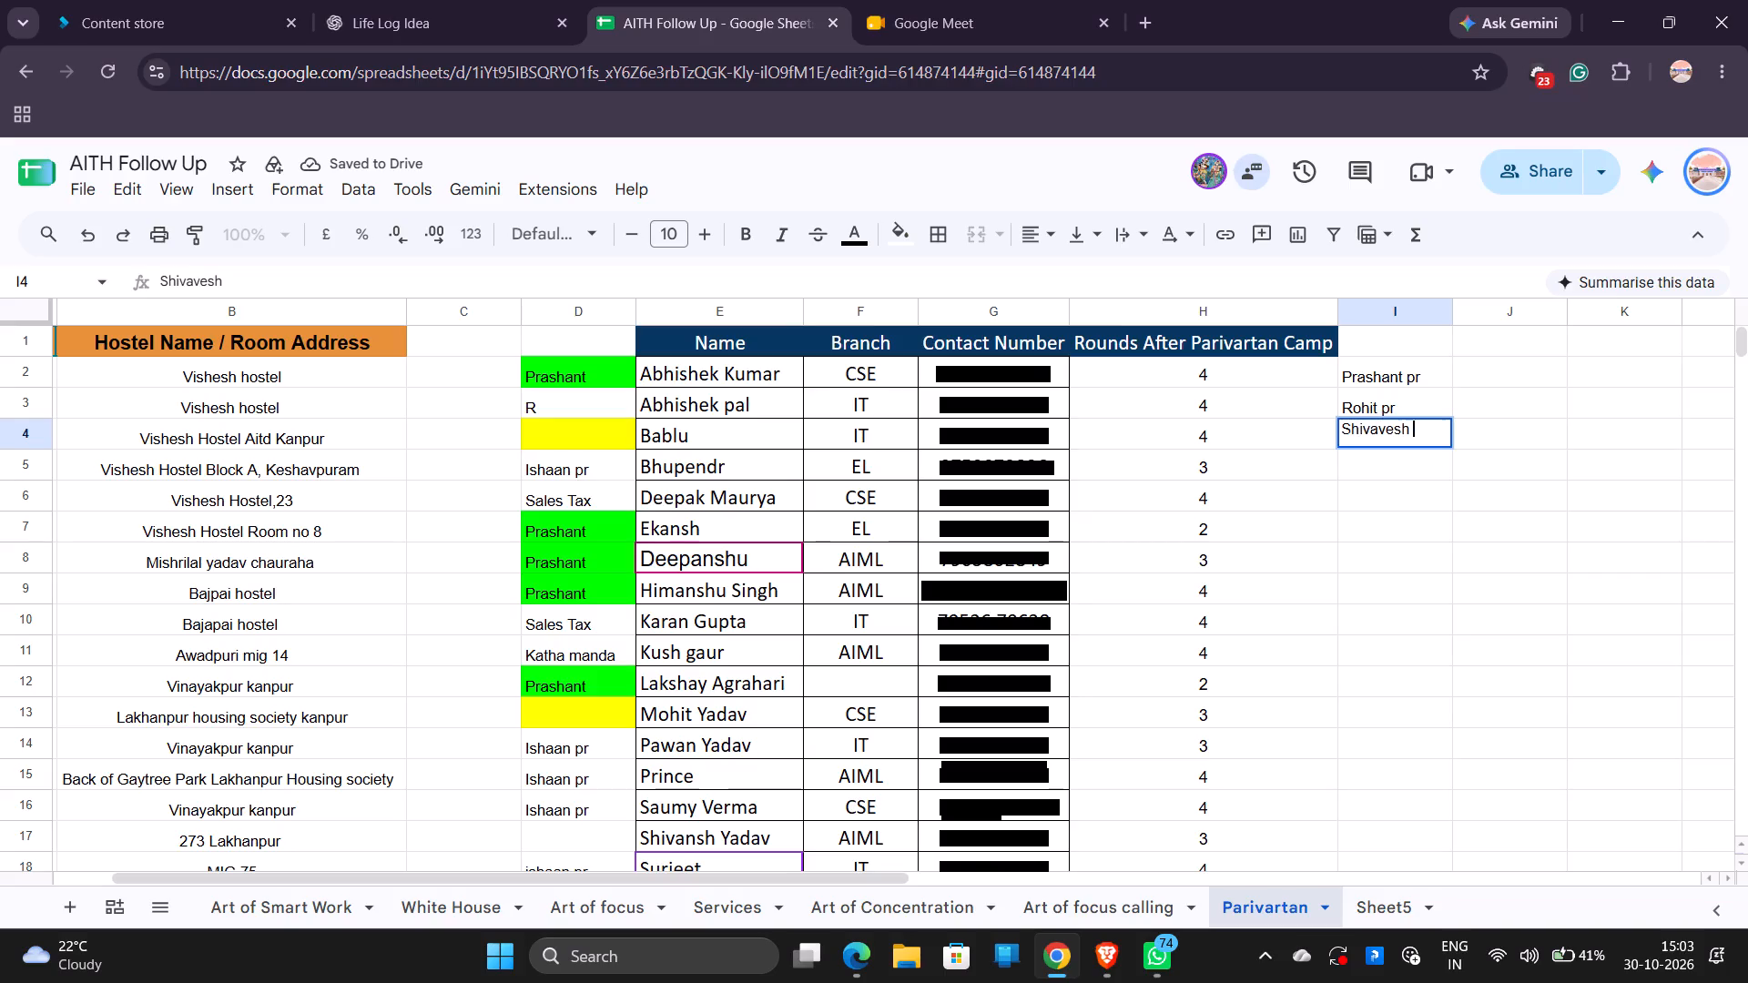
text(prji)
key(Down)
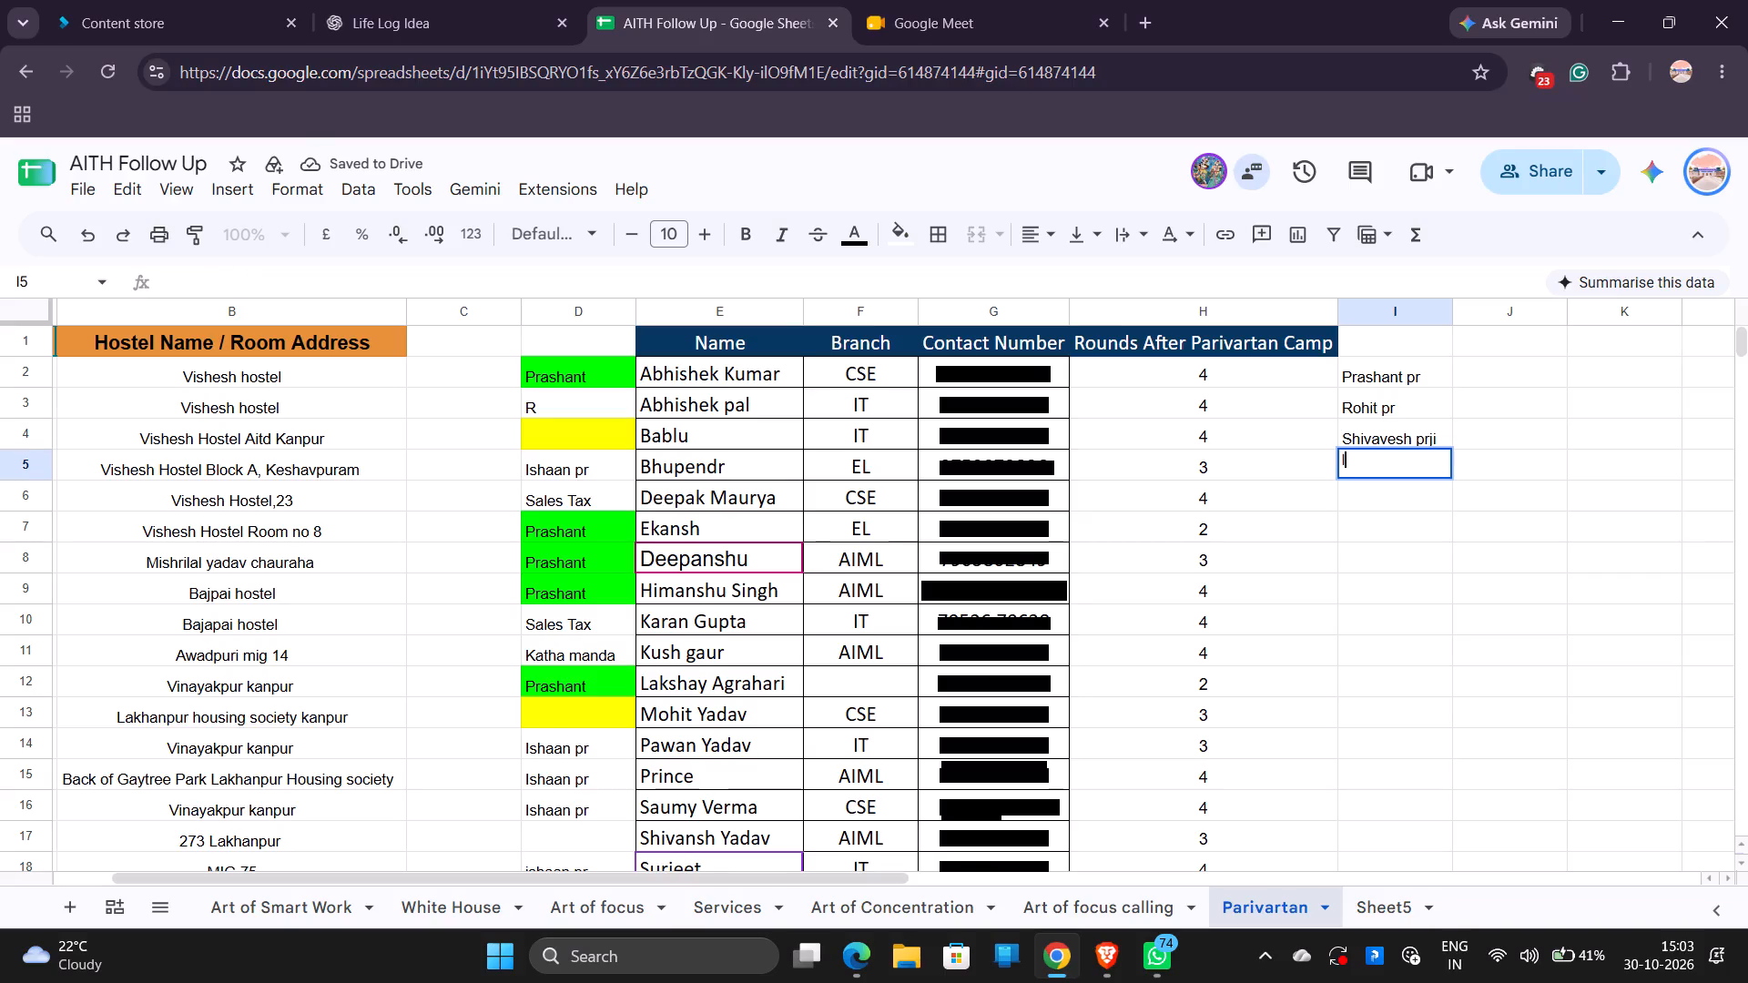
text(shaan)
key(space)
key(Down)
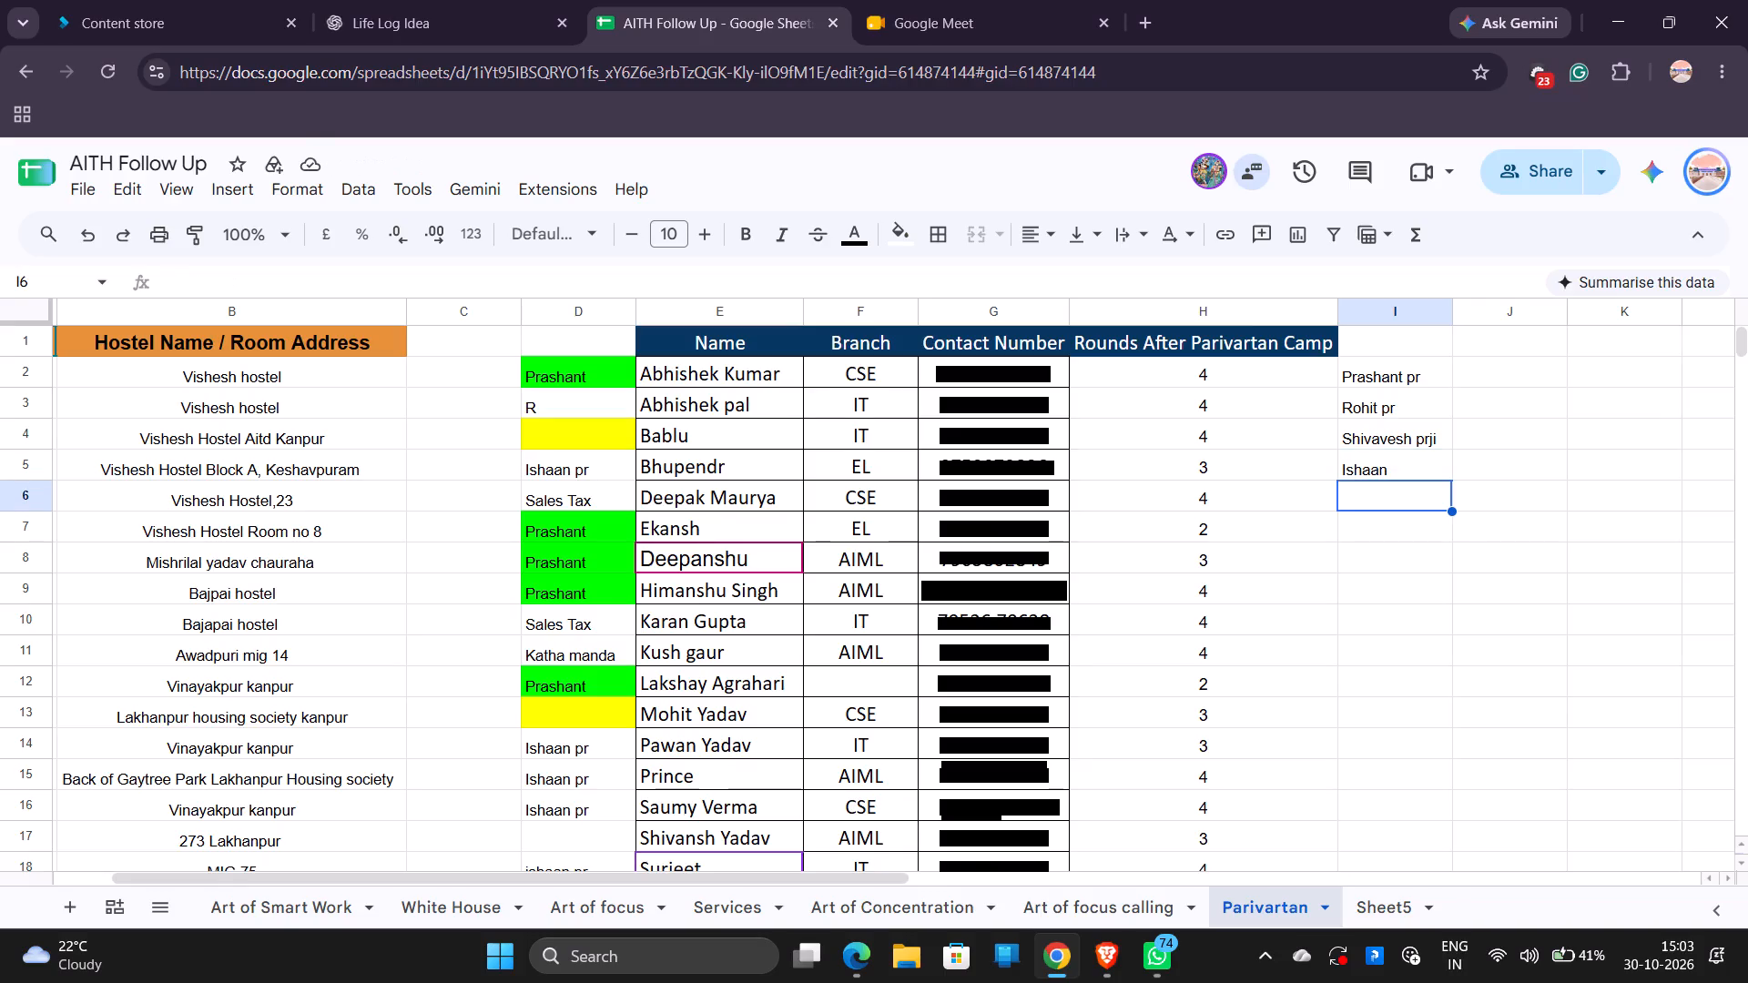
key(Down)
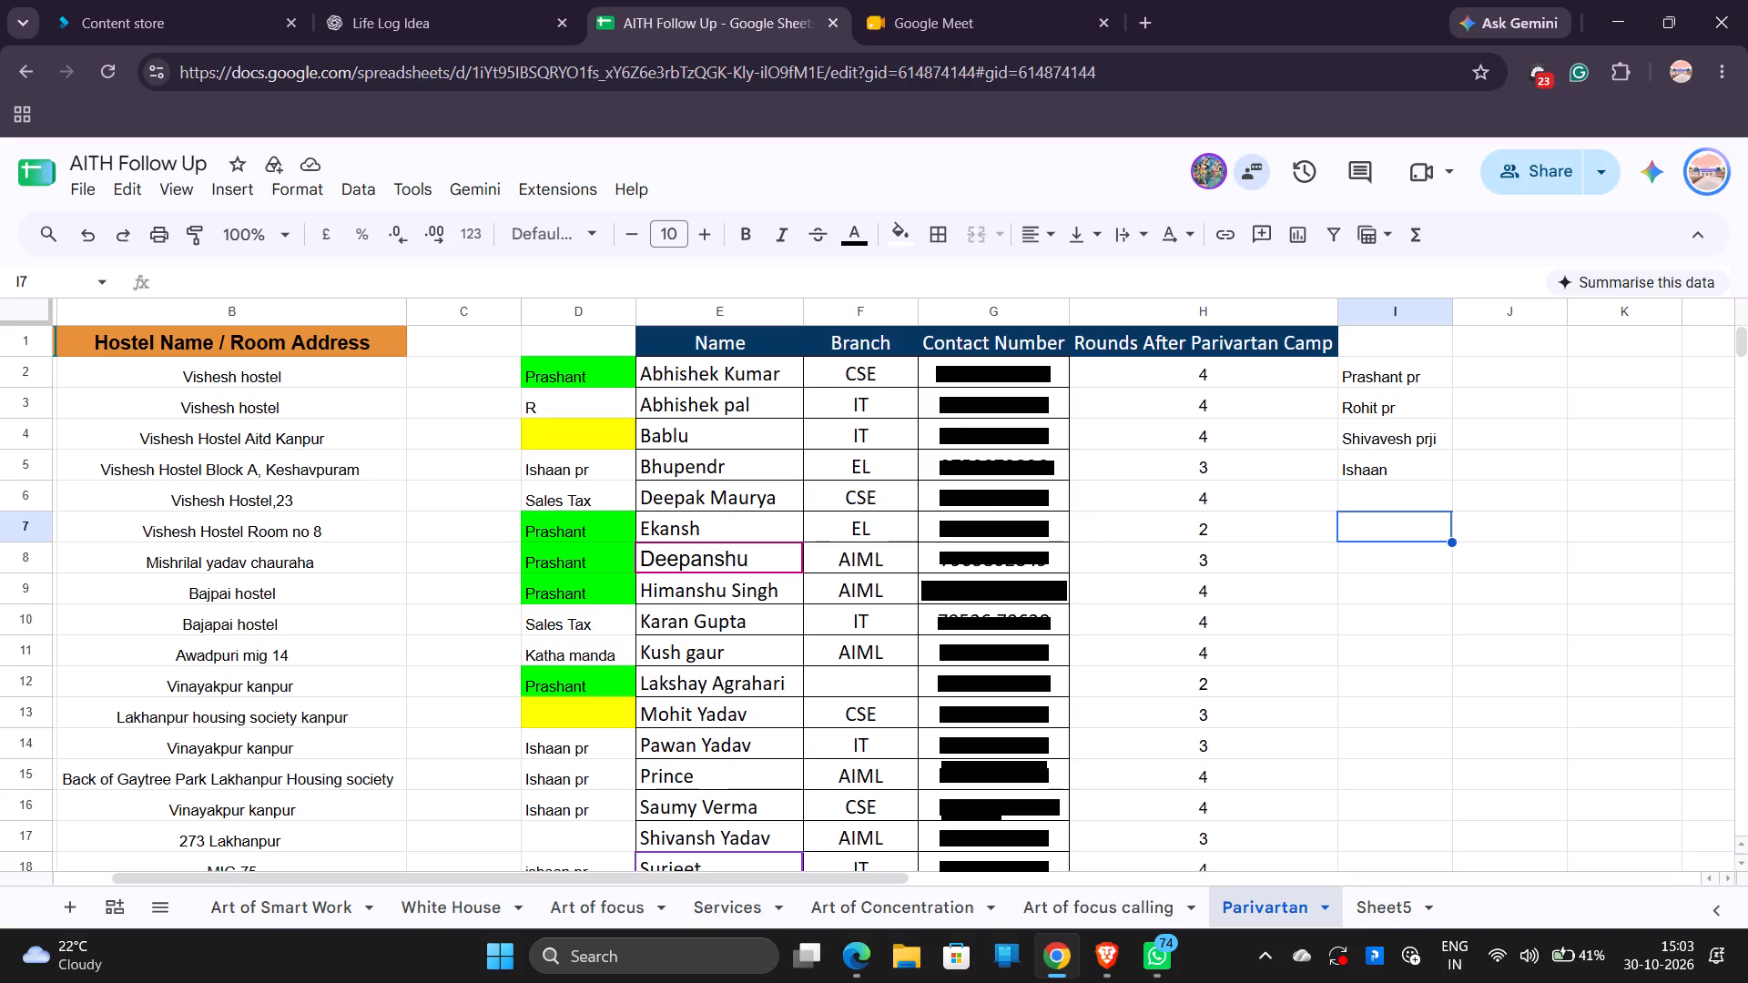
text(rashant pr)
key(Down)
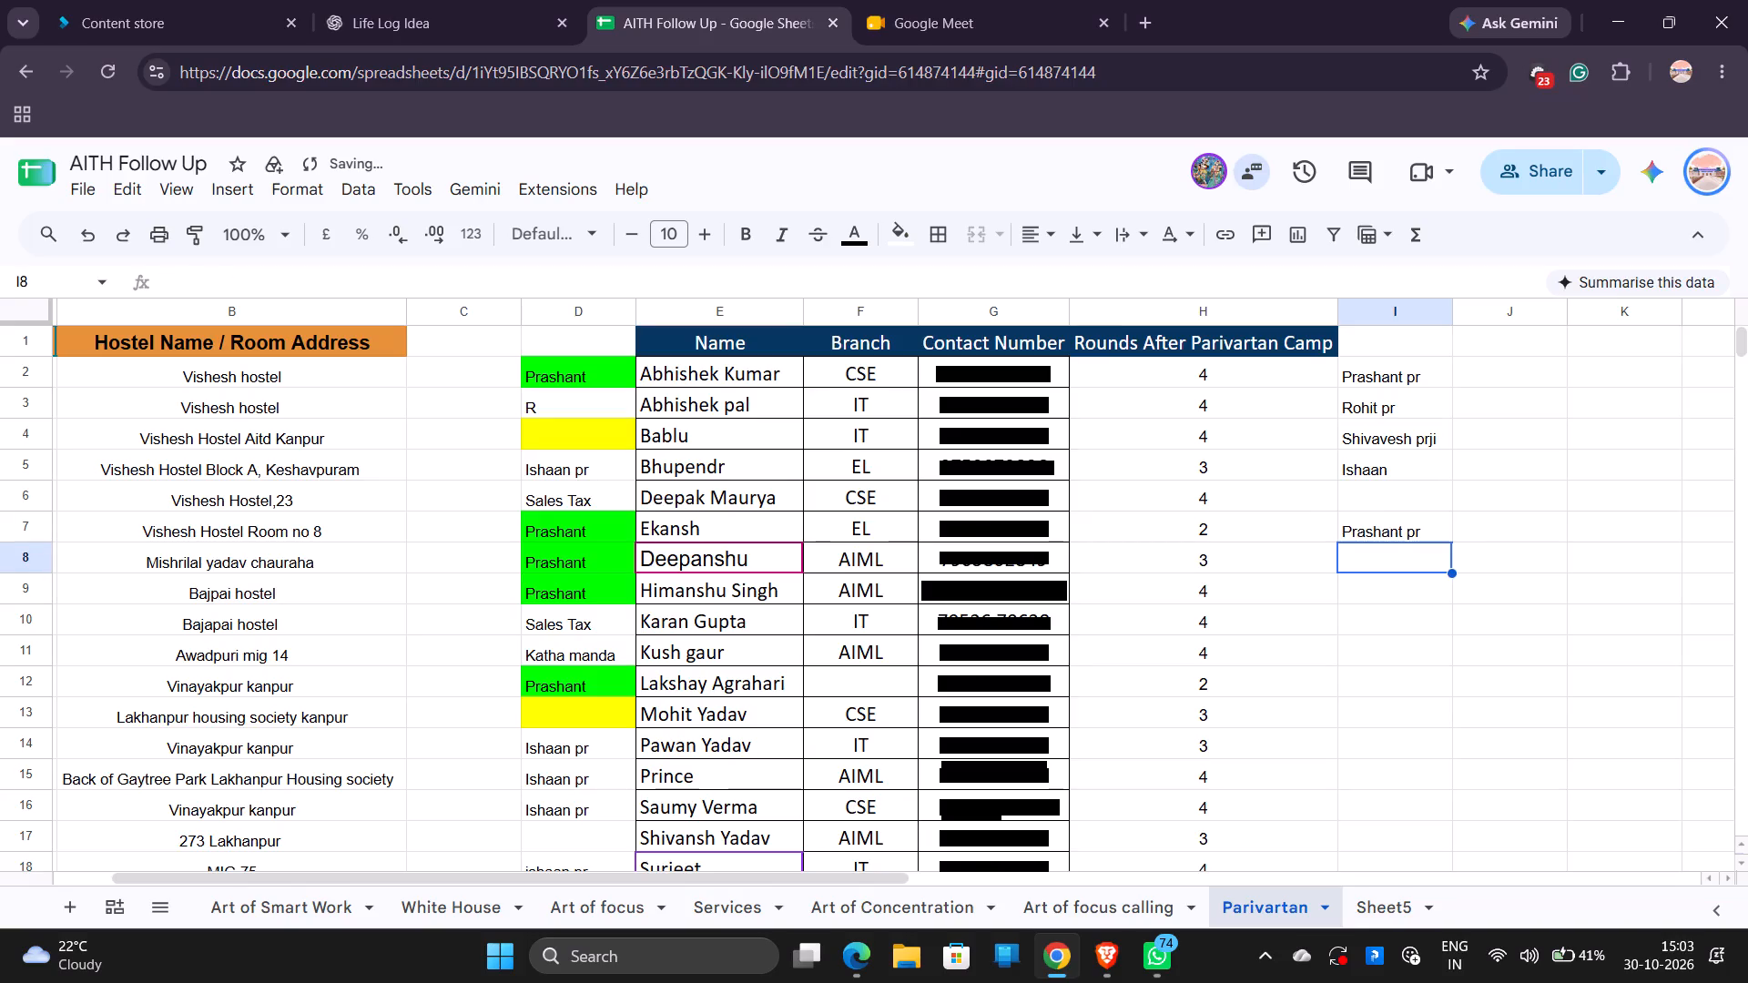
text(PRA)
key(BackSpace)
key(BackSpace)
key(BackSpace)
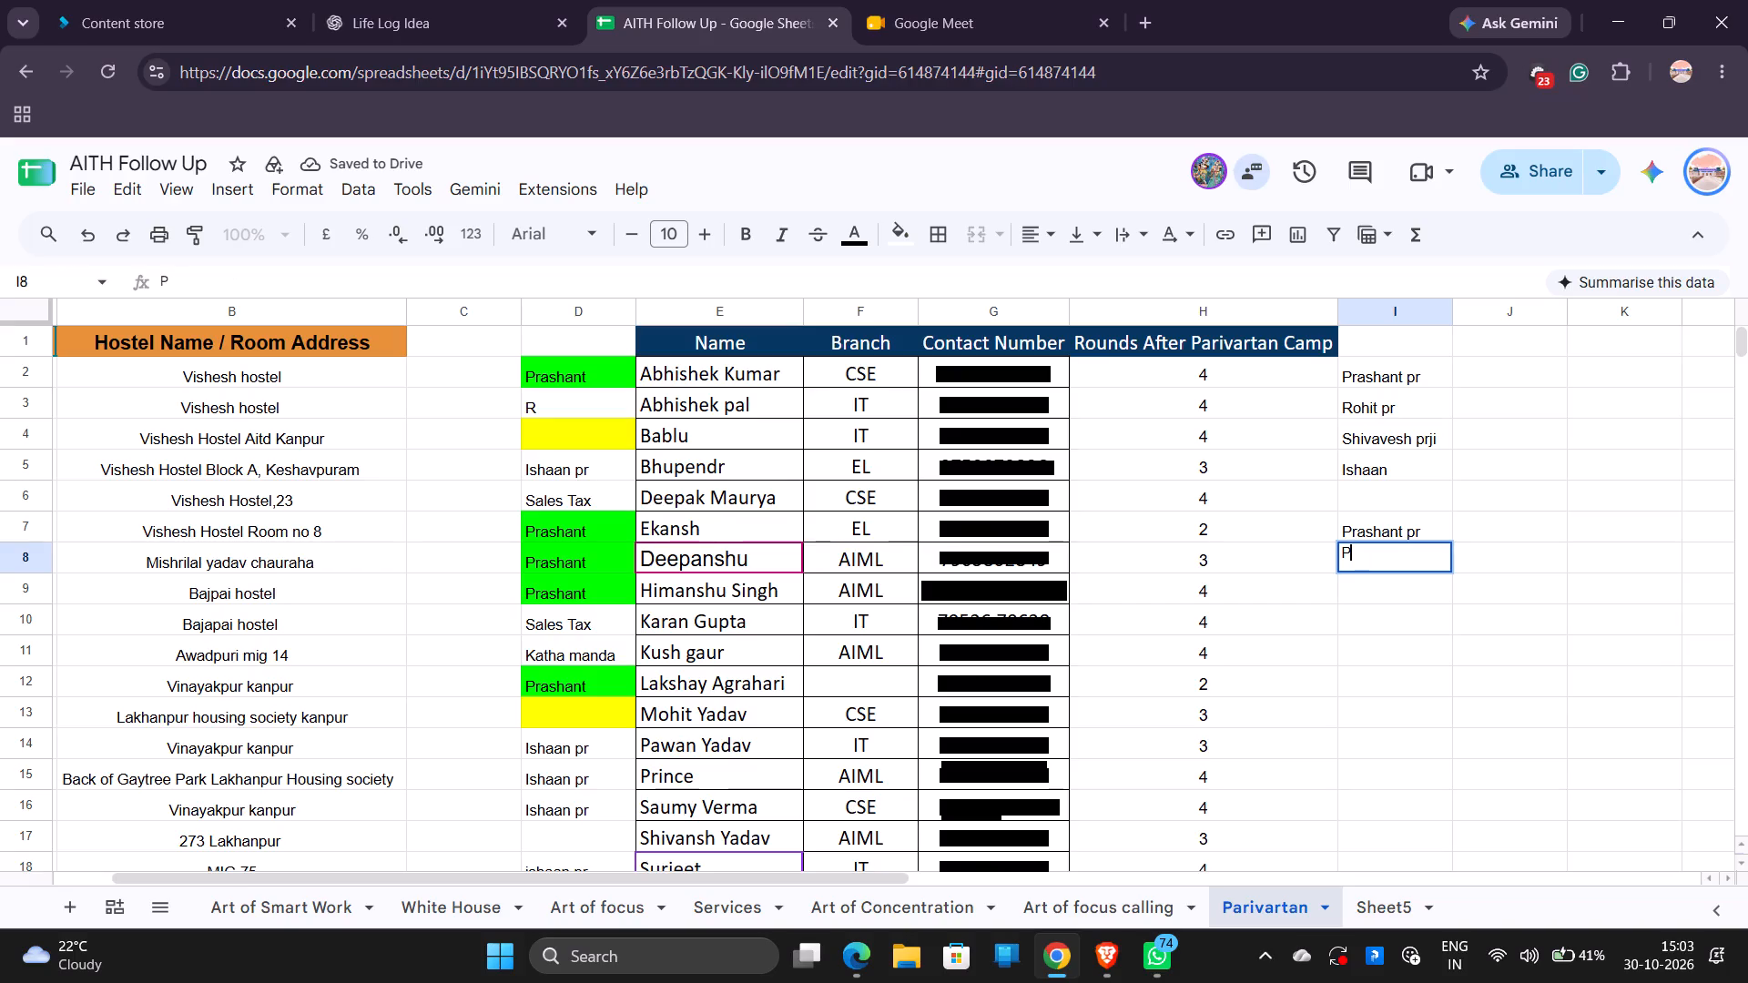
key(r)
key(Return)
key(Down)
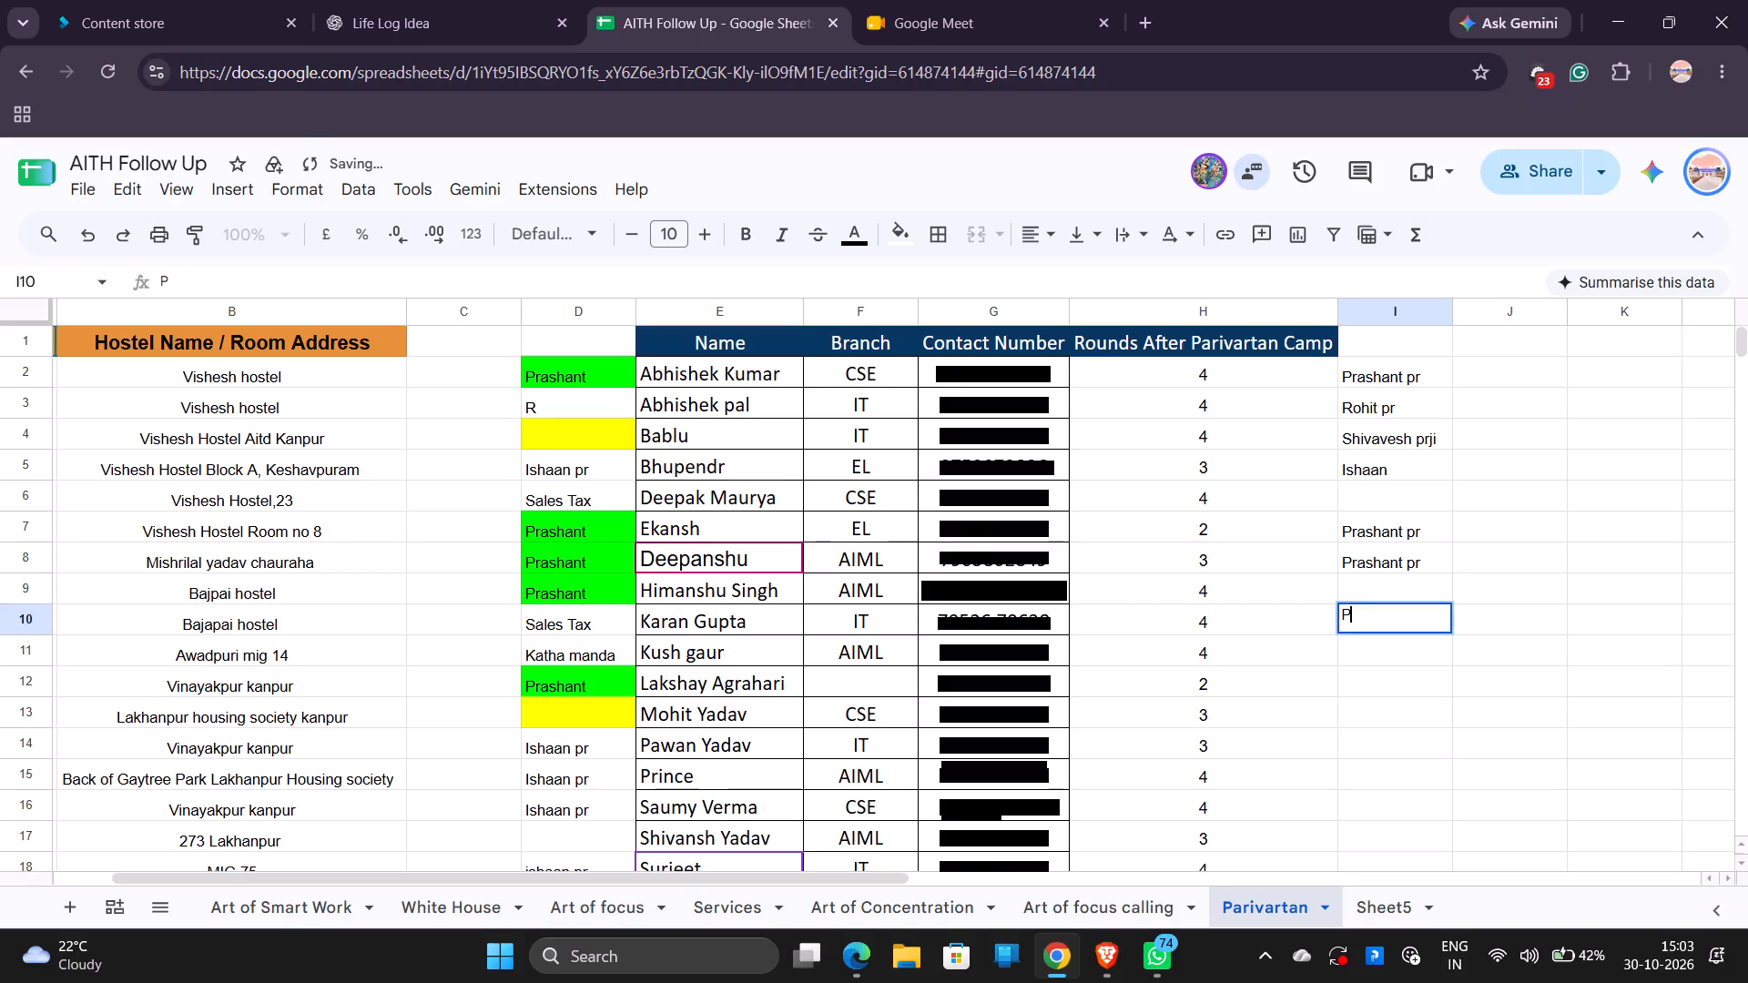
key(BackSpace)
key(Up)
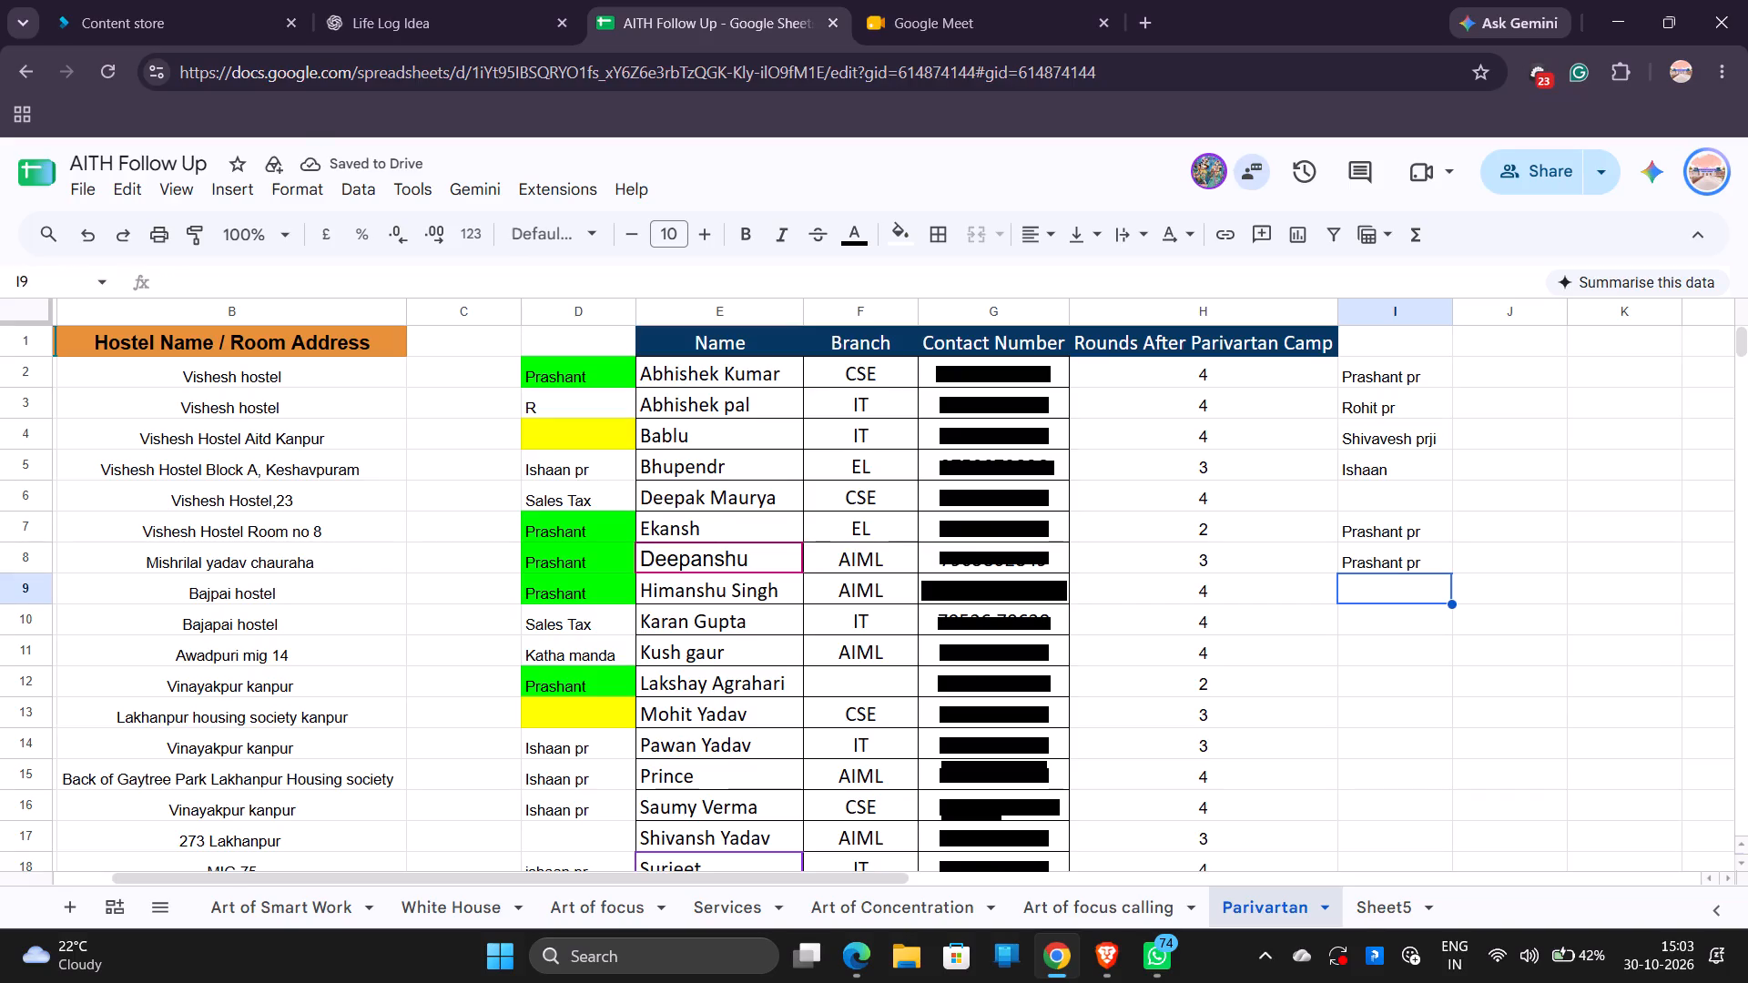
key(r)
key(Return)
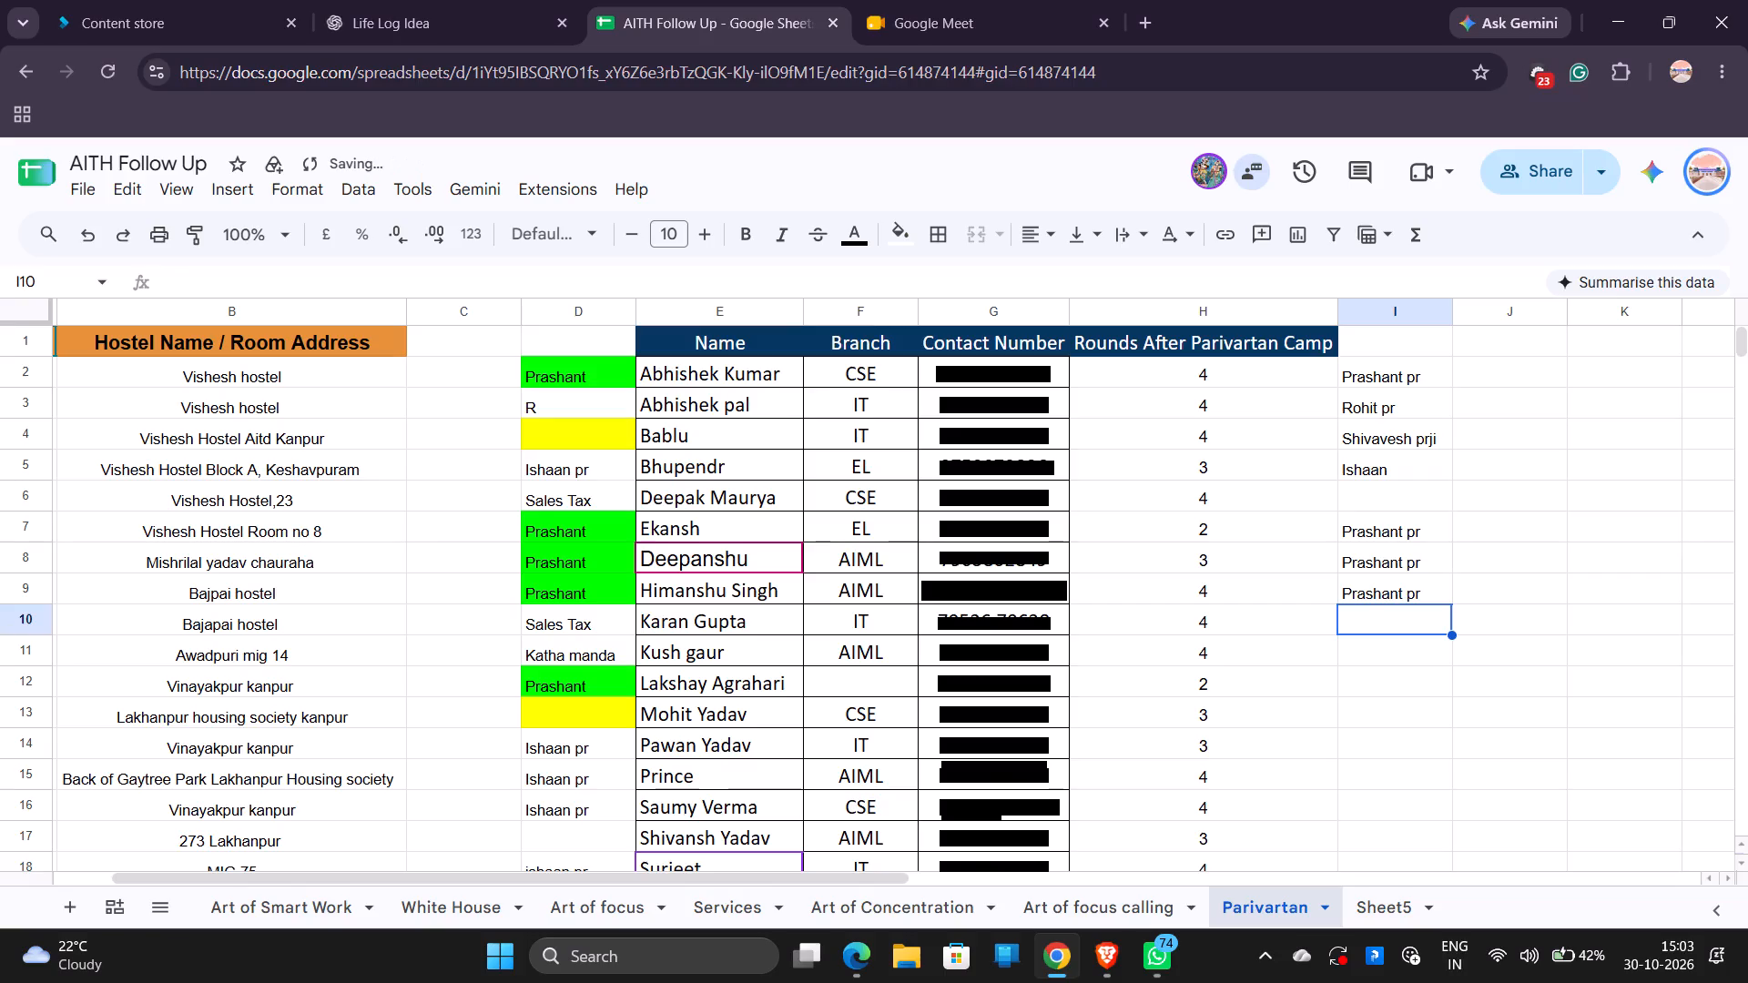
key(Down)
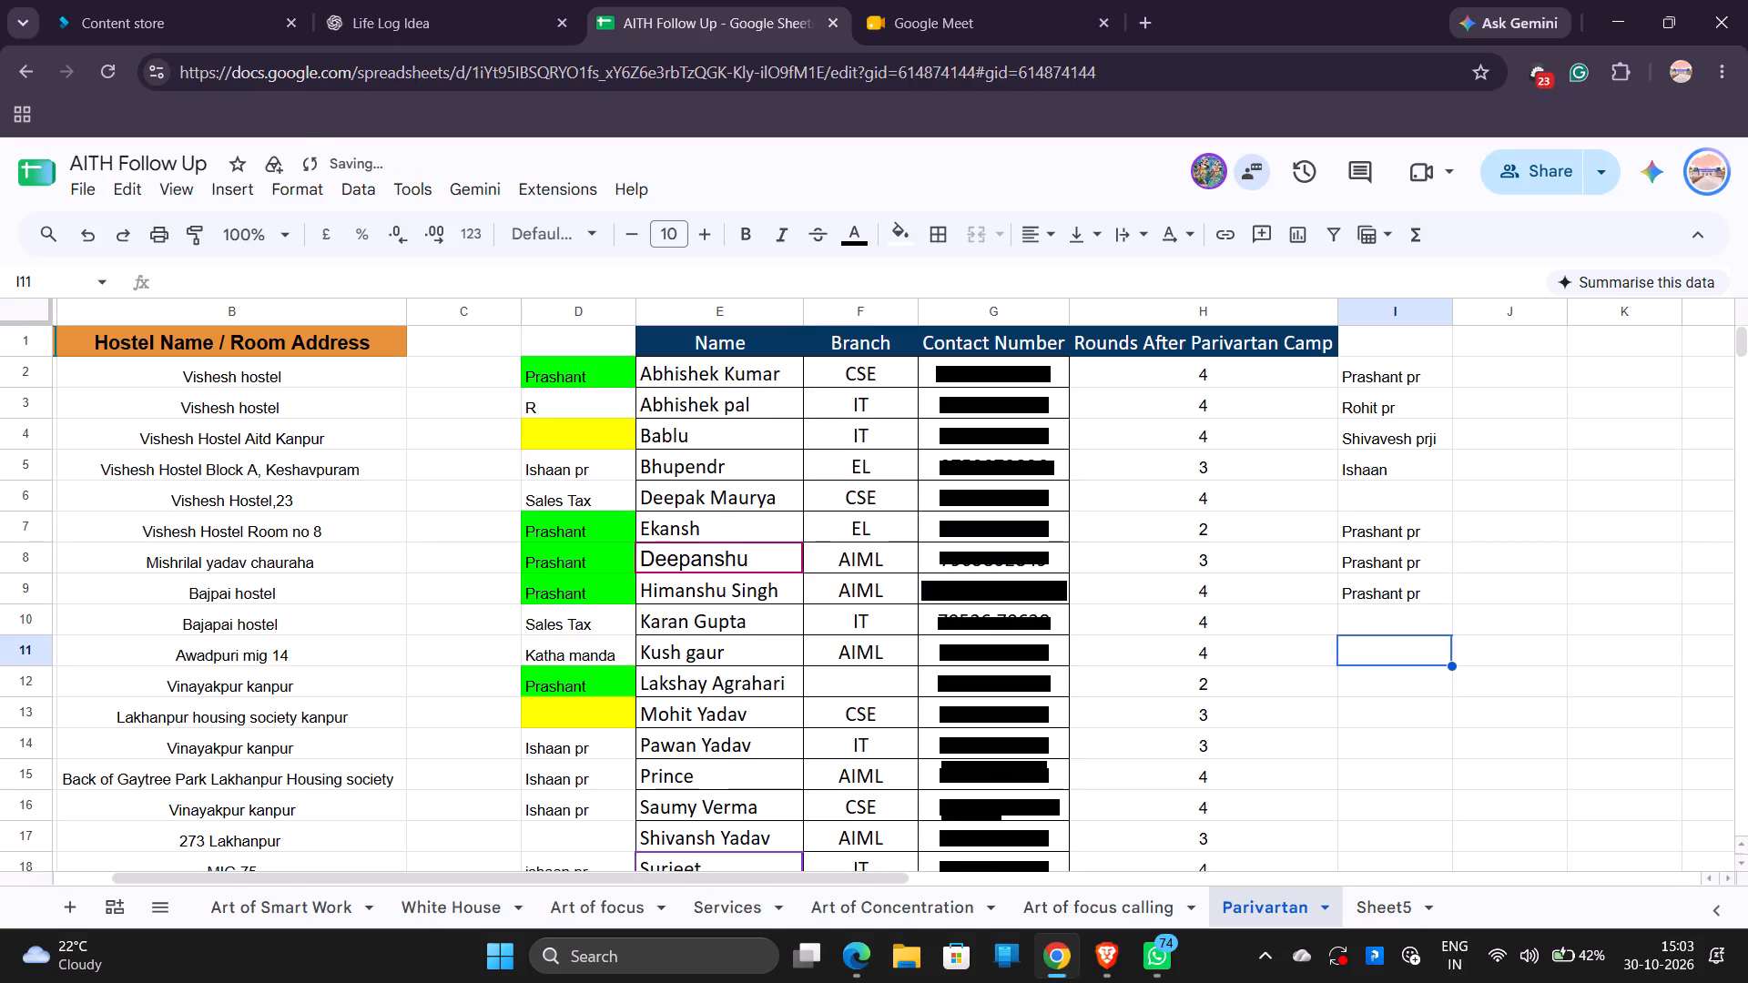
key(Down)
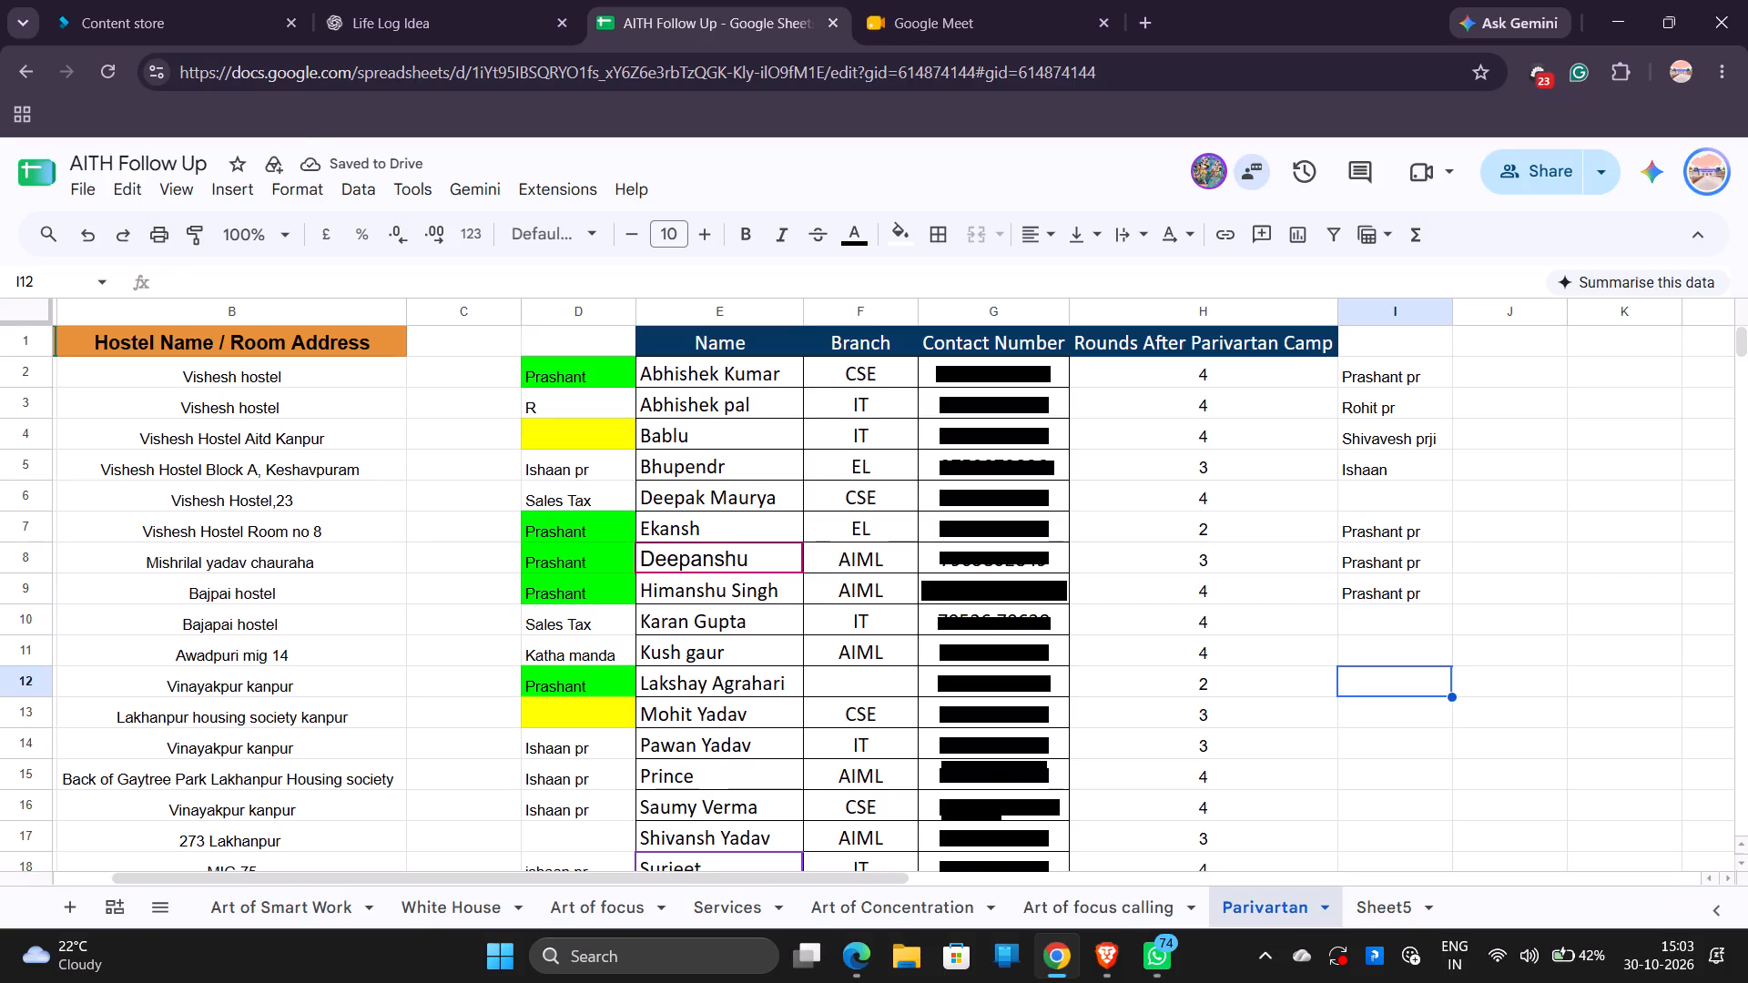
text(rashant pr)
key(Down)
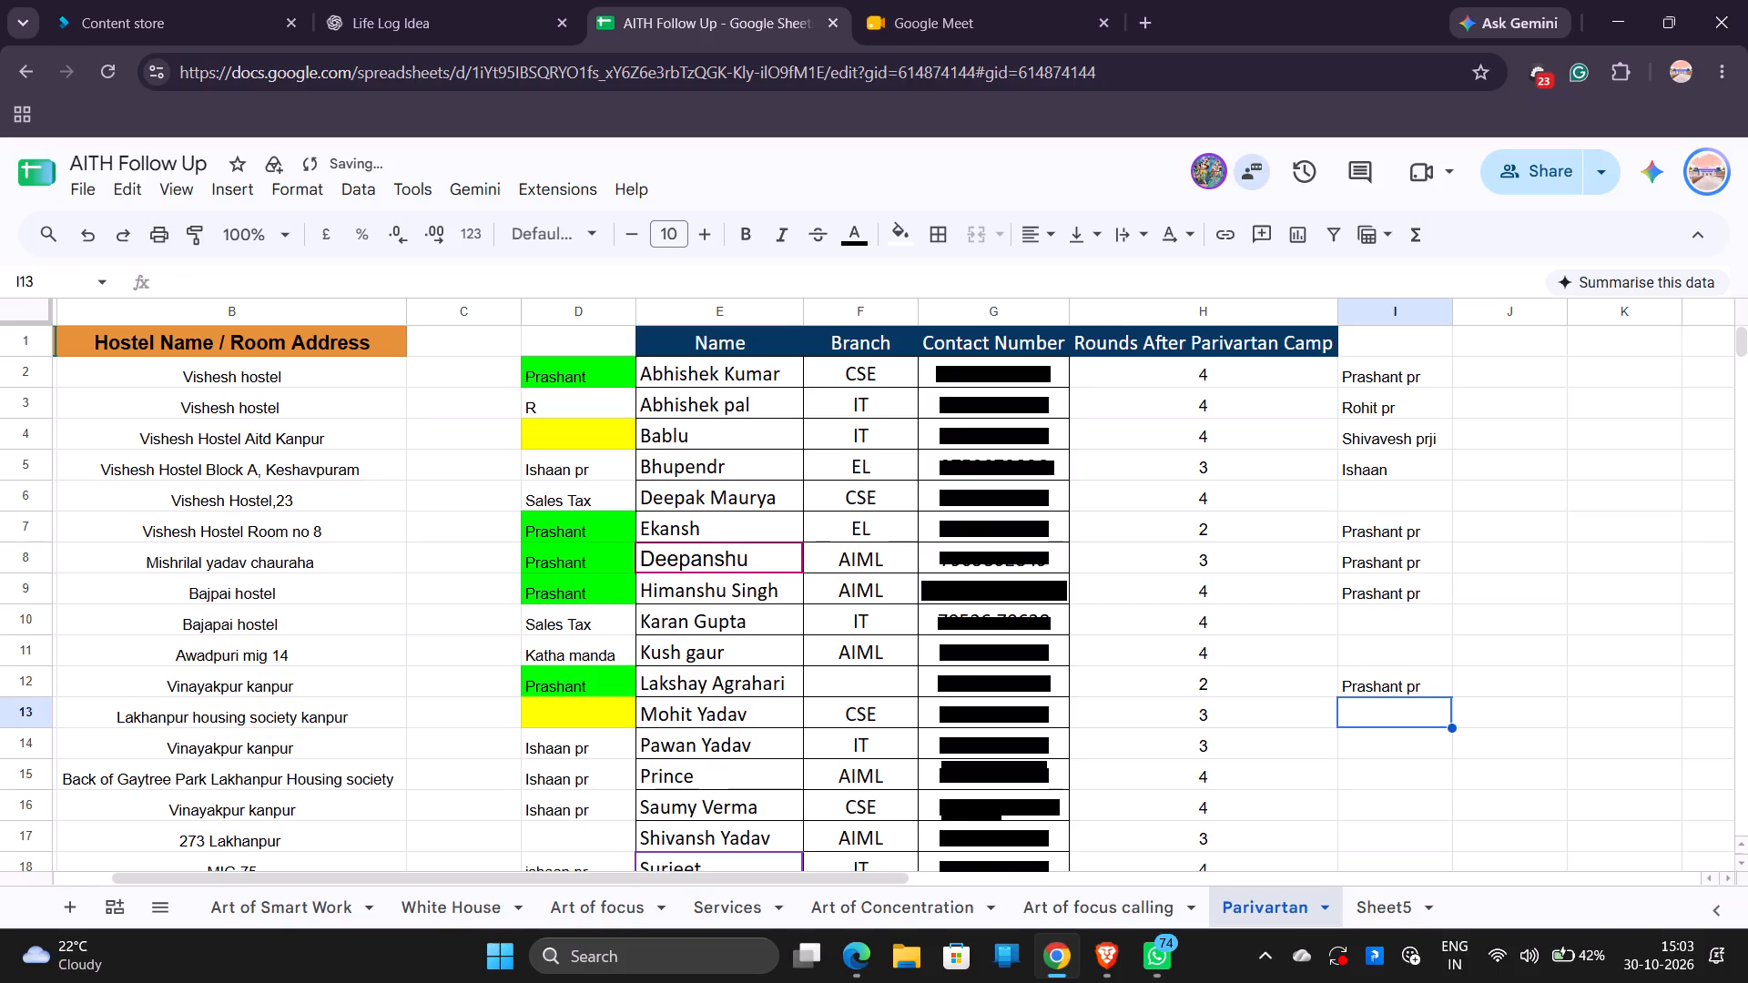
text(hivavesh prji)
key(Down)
Enter "Ishaan" as the assignee in cells I14, I15 and I16.
scroll(1382, 373, down, 1)
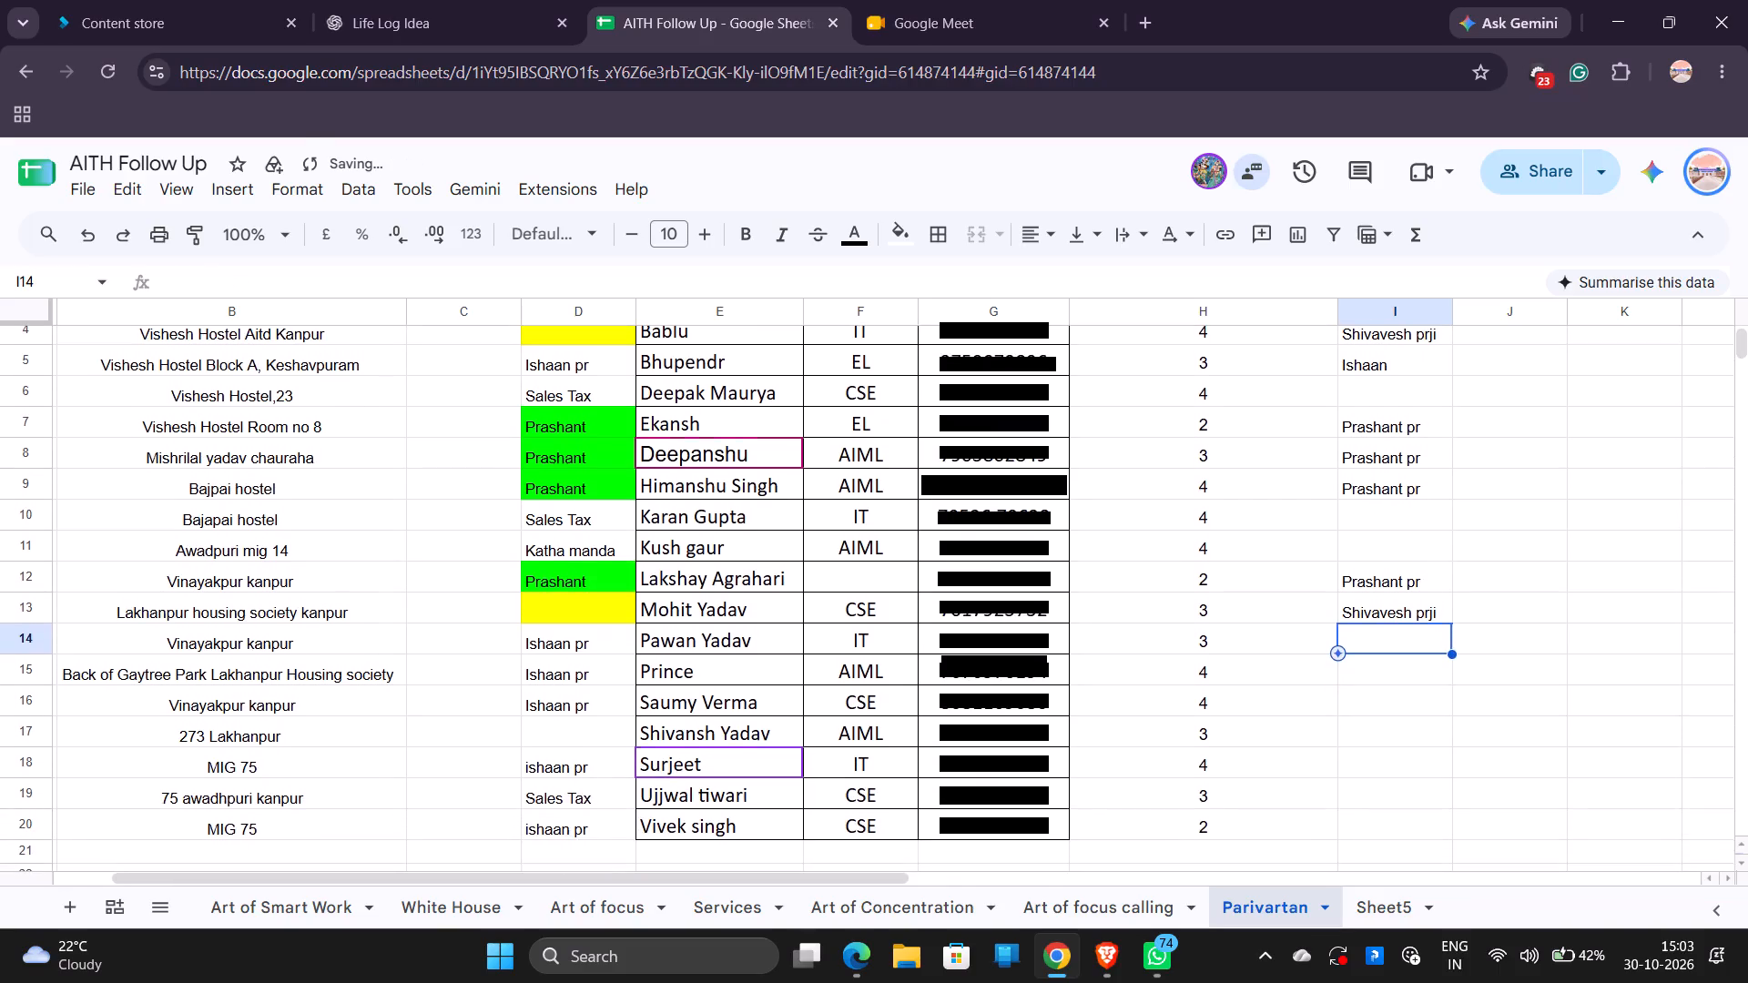
scroll(1382, 373, down, 1)
text(shaan)
key(space)
key(Down)
key(Up)
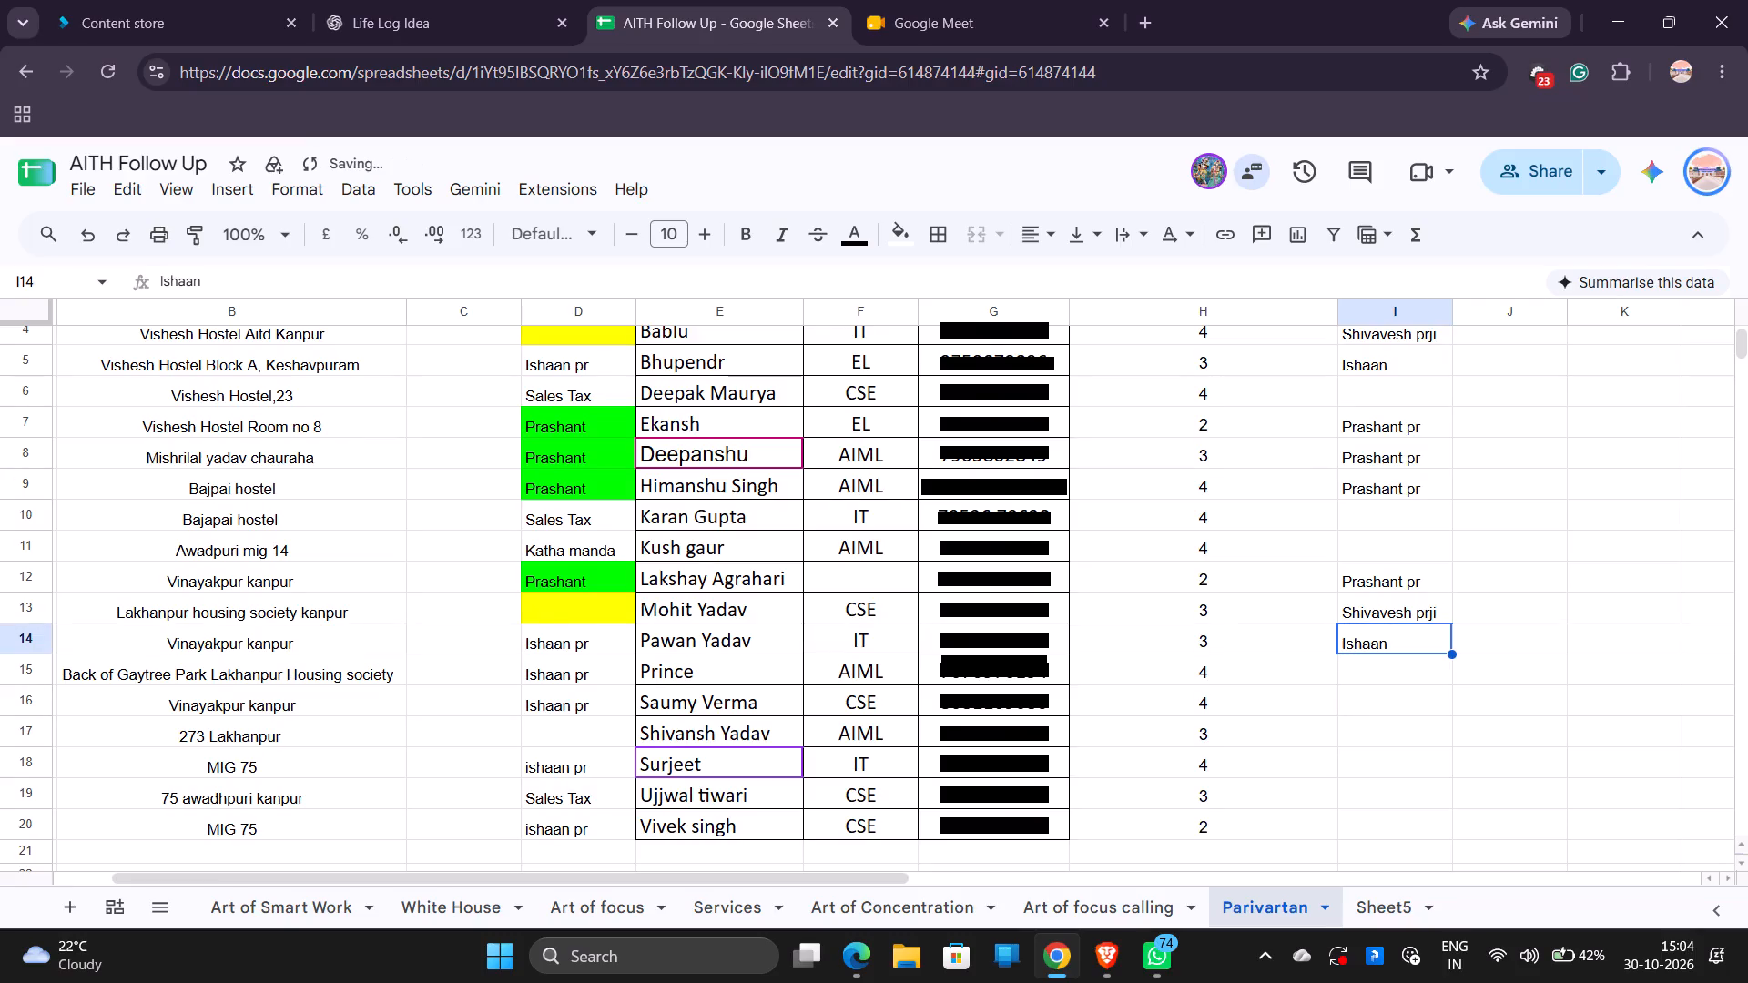
key(Down)
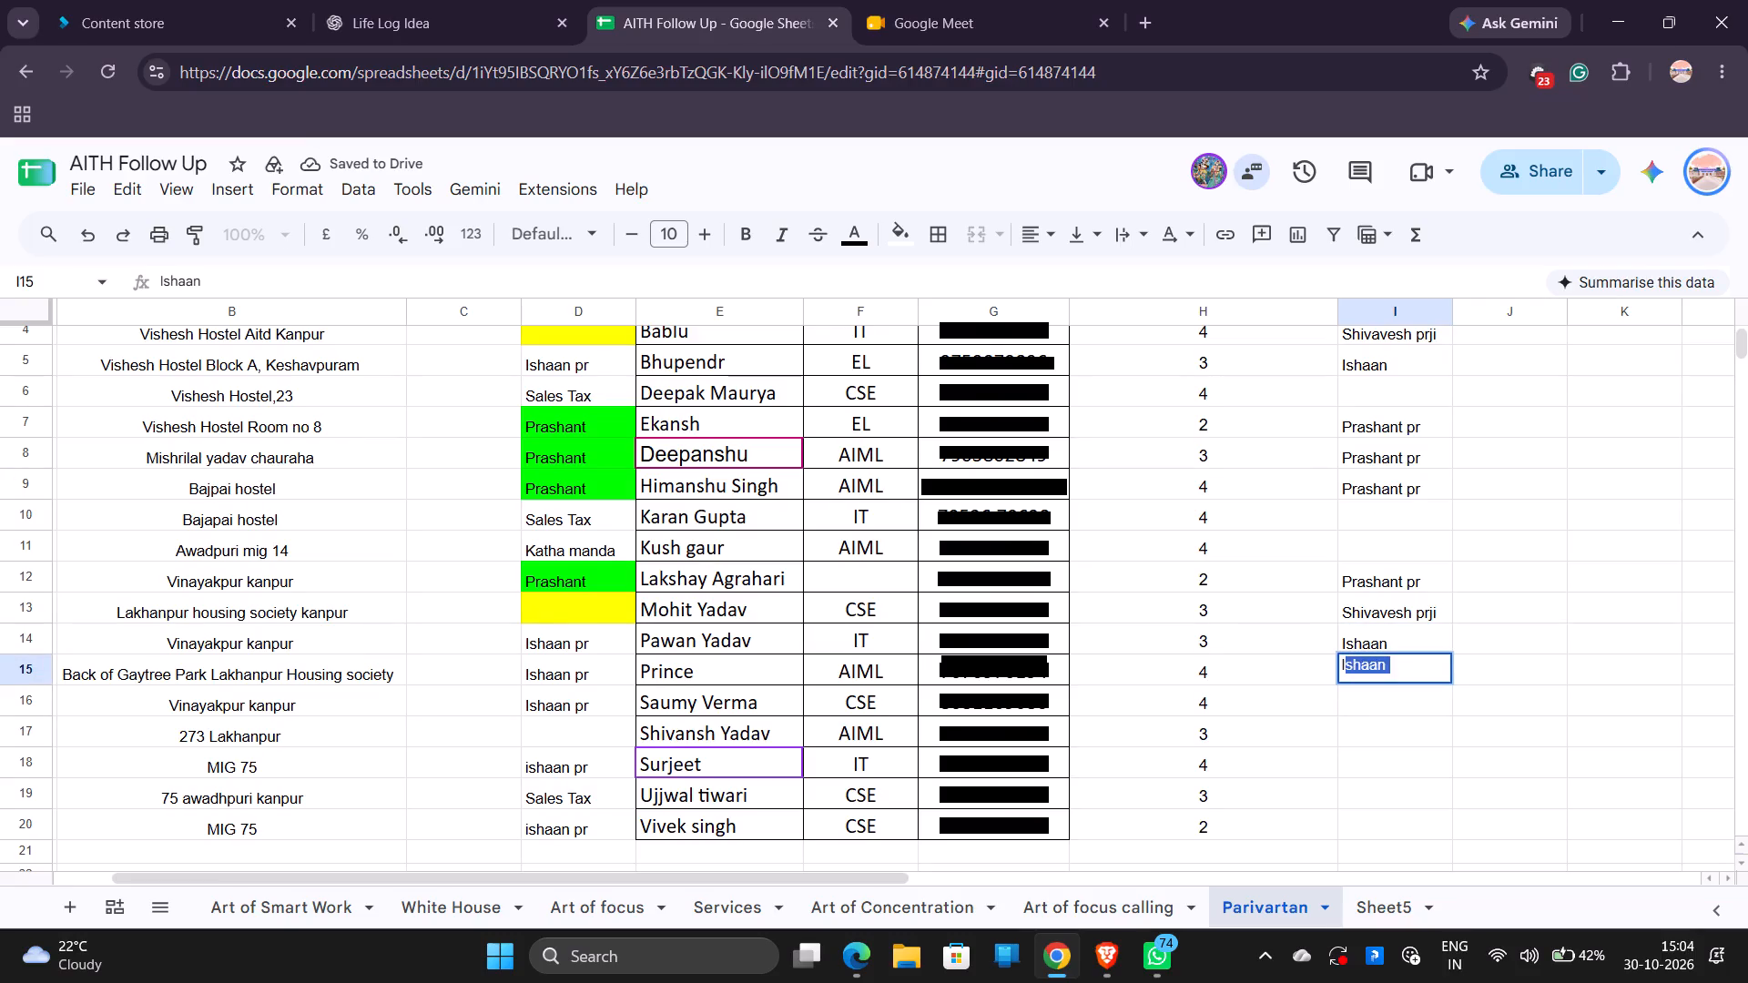
text(shaan)
key(Down)
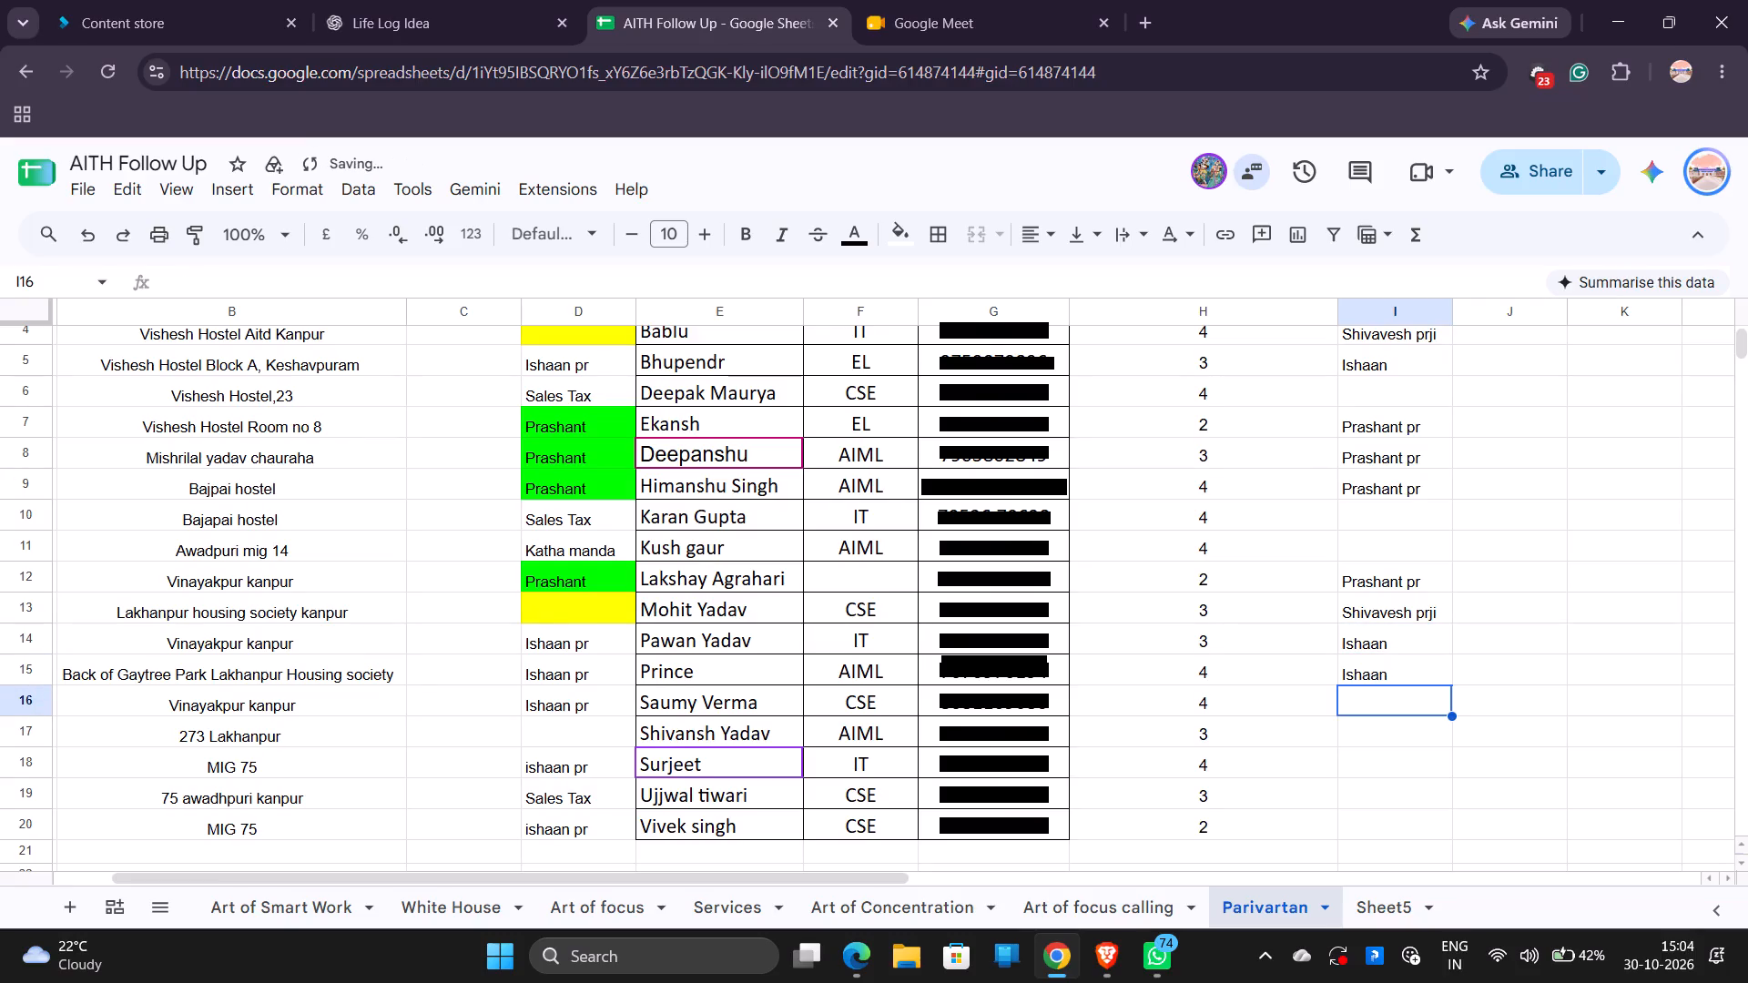
text(shaan)
key(Down)
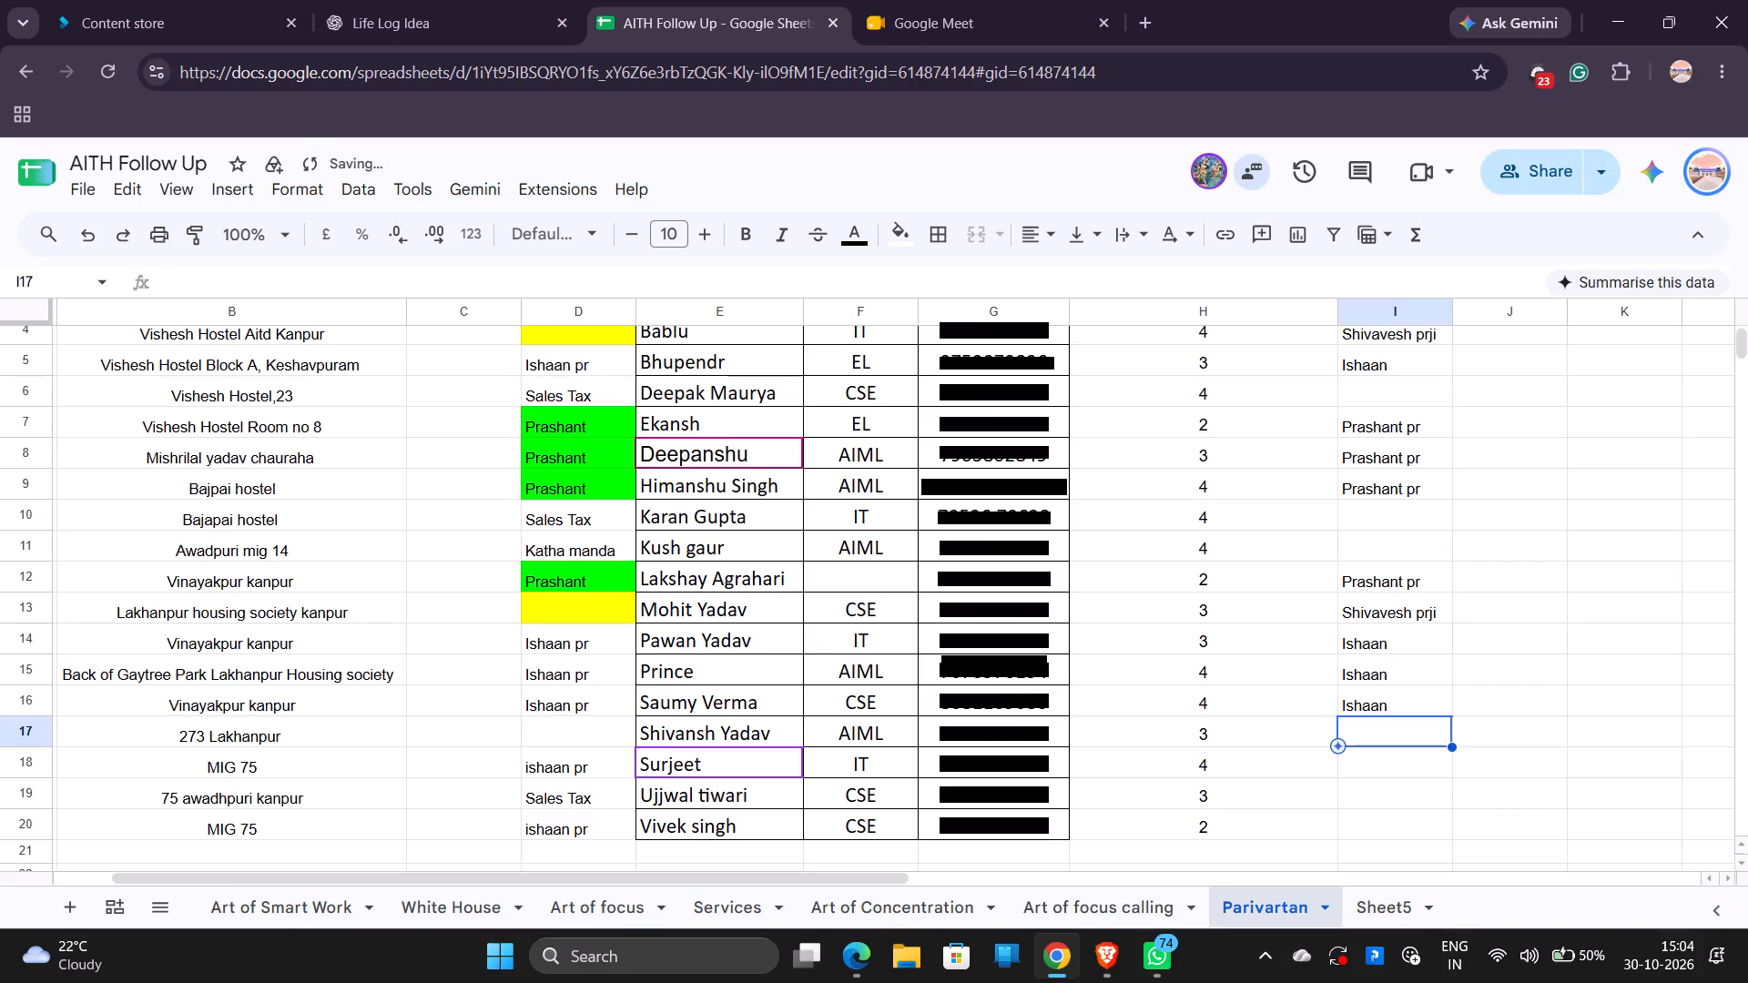
Enter "Ishaan" as the assignee in I18 and I20, leaving I17 and I19 blank.
key(Down)
text(shaan)
key(Down)
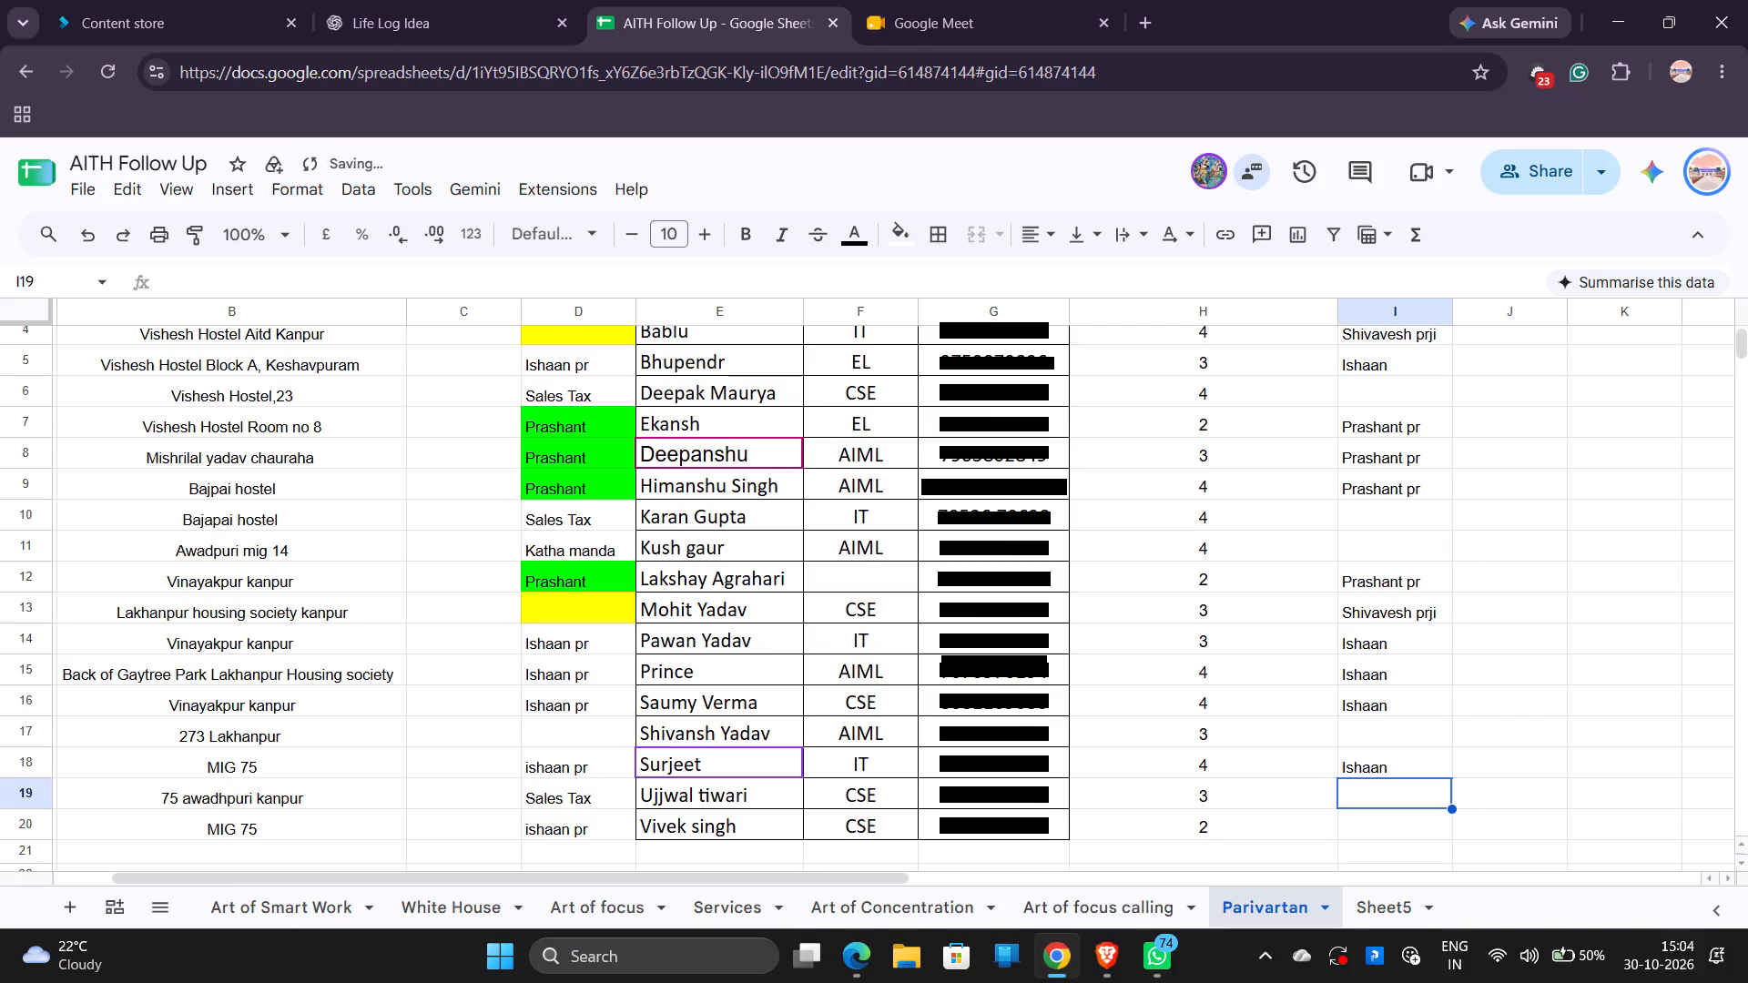
key(Down)
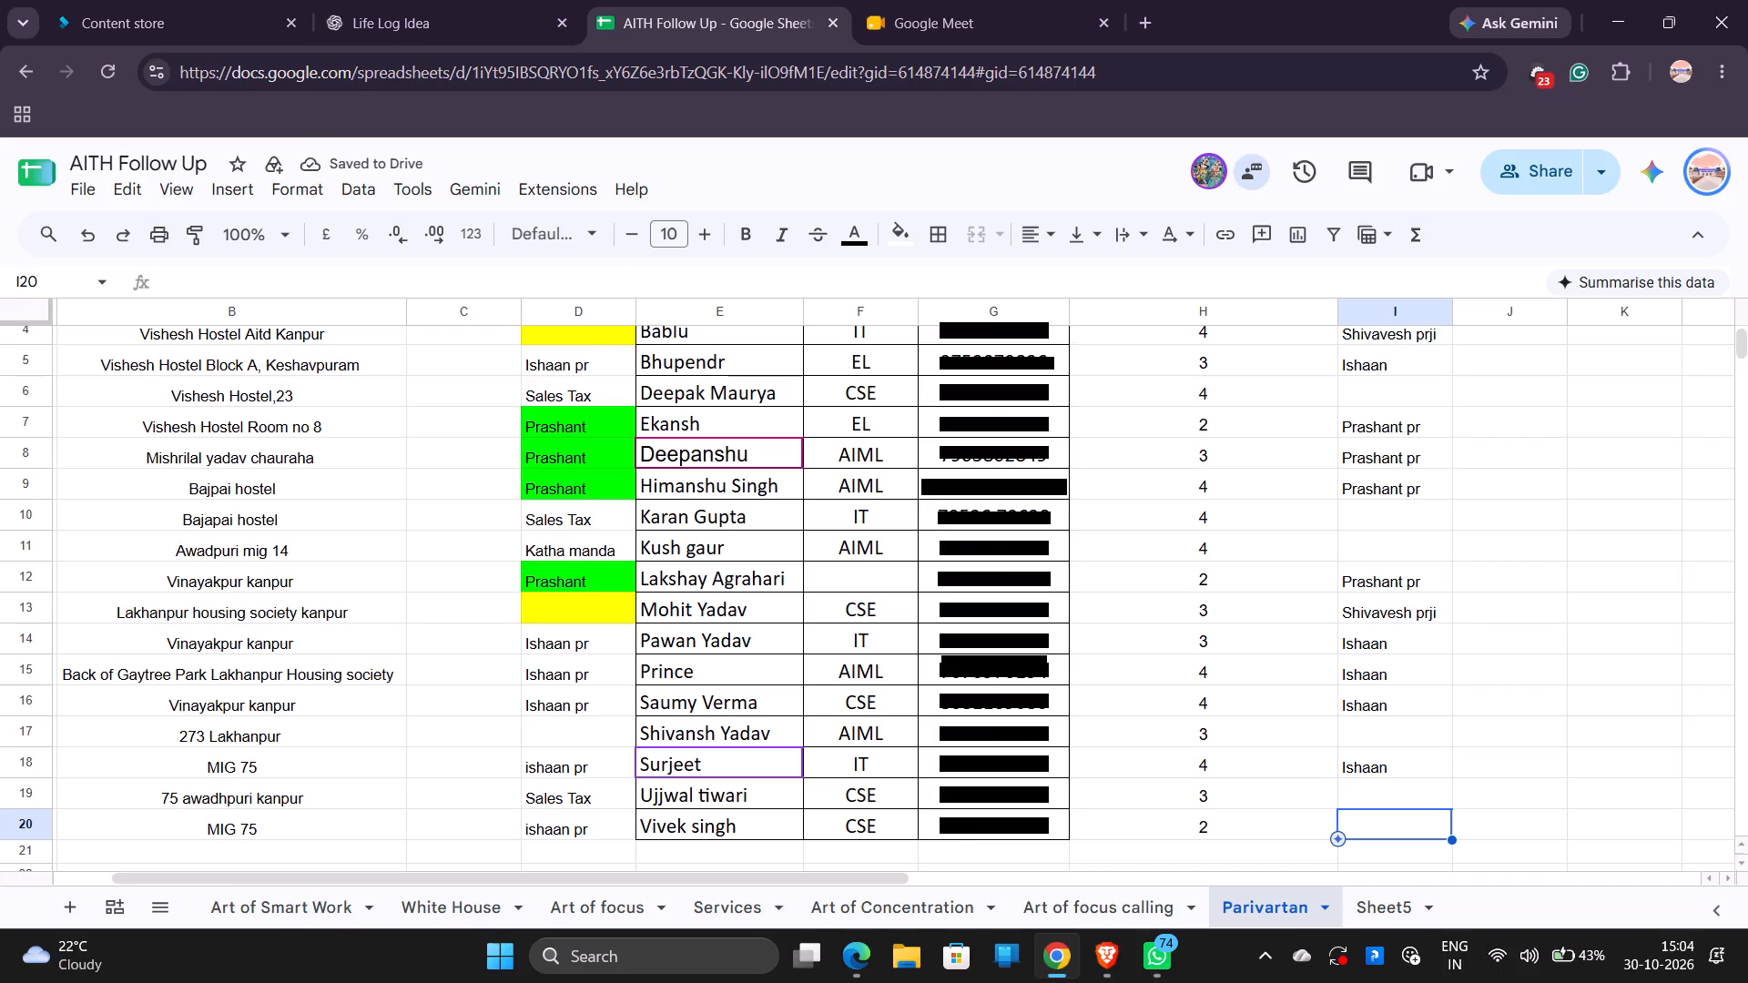
text(shaan)
scroll(1481, 675, up, 2)
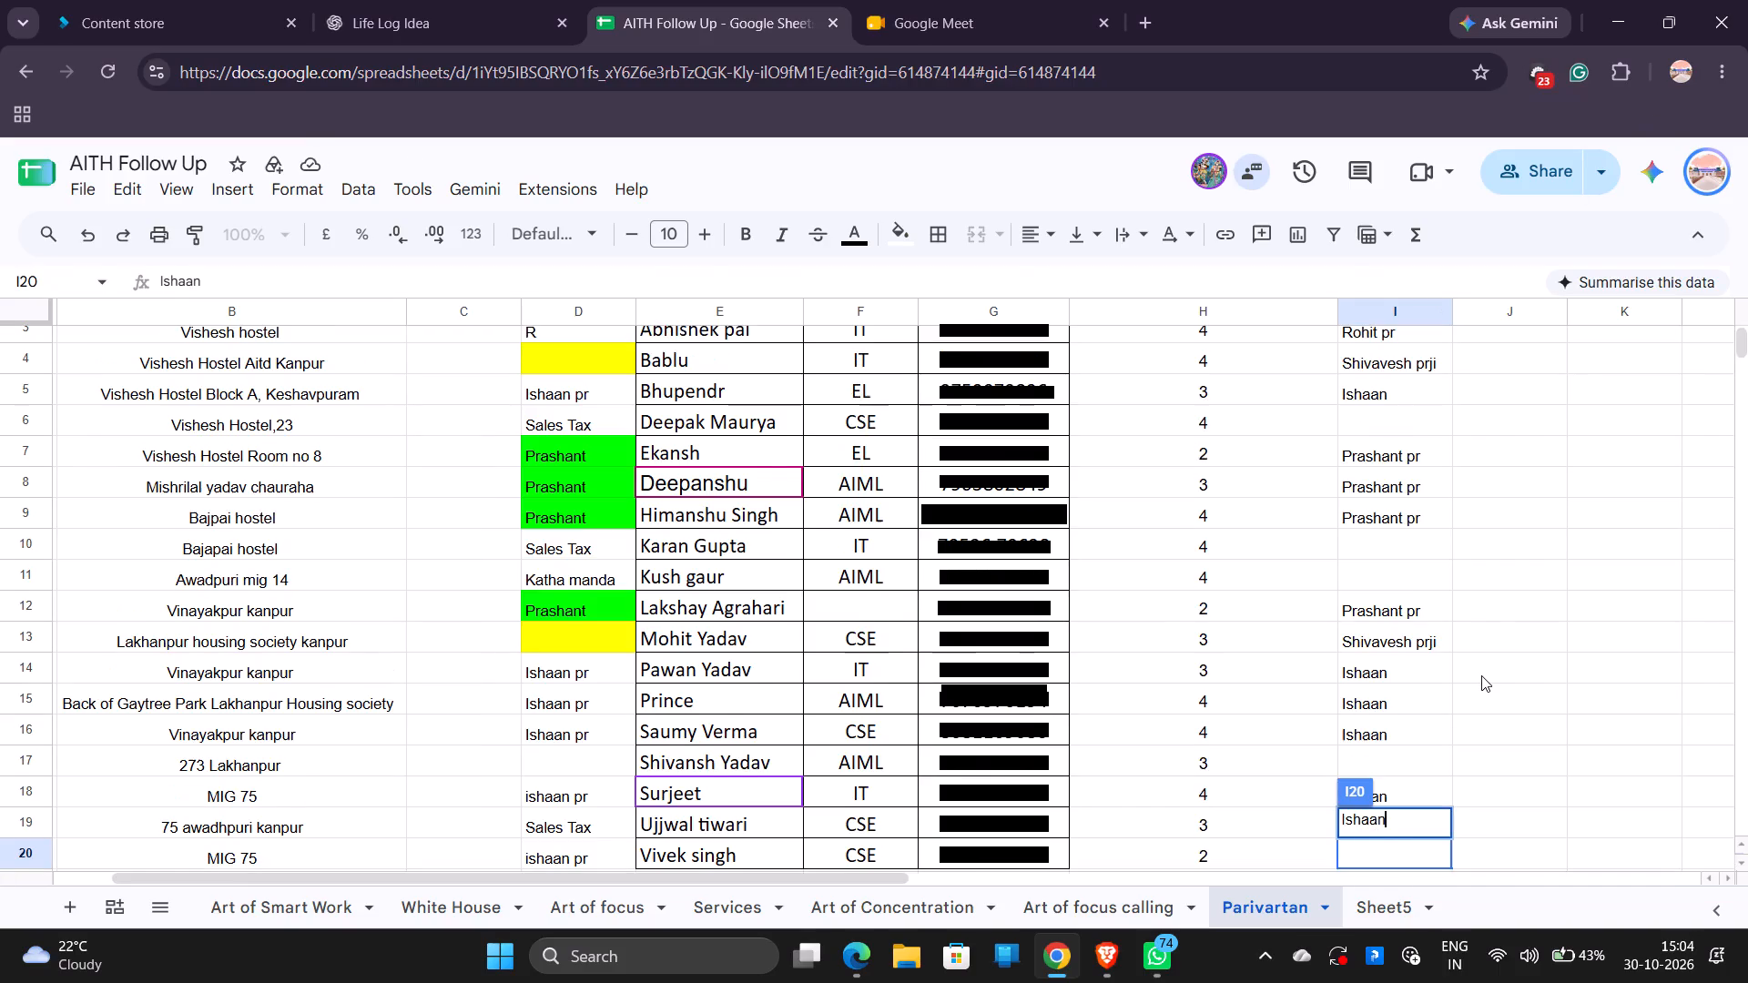
scroll(1481, 675, up, 1)
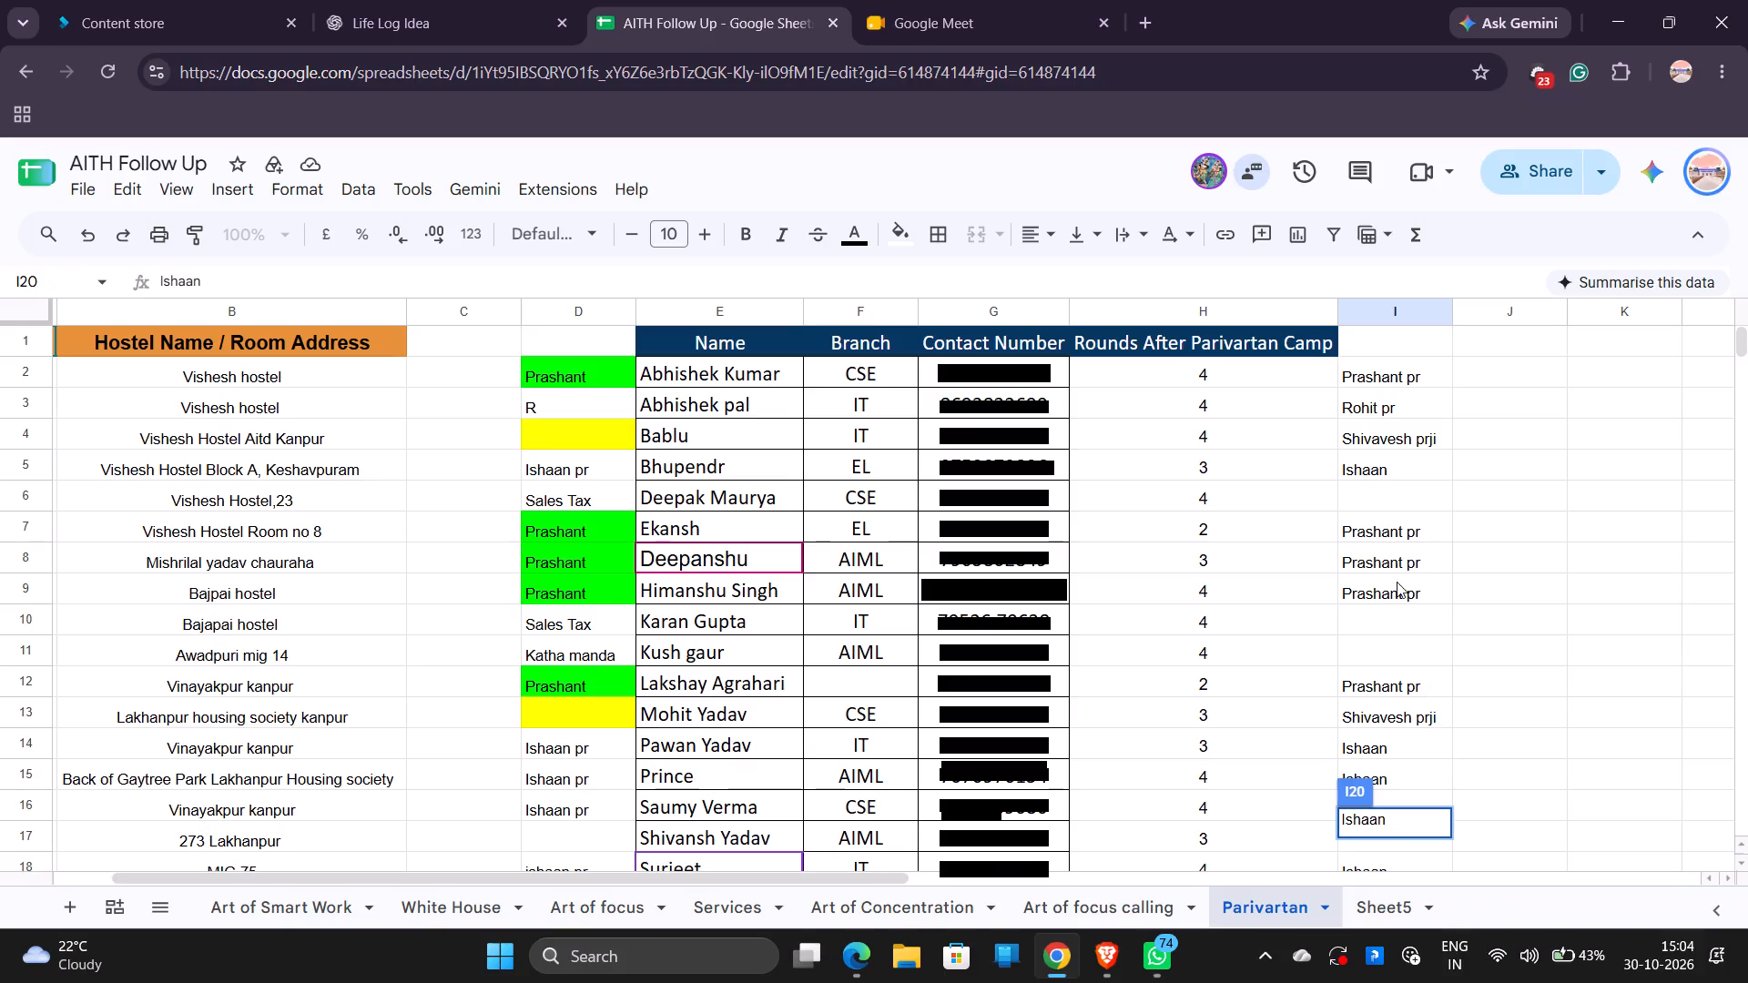
scroll(1440, 732, down, 2)
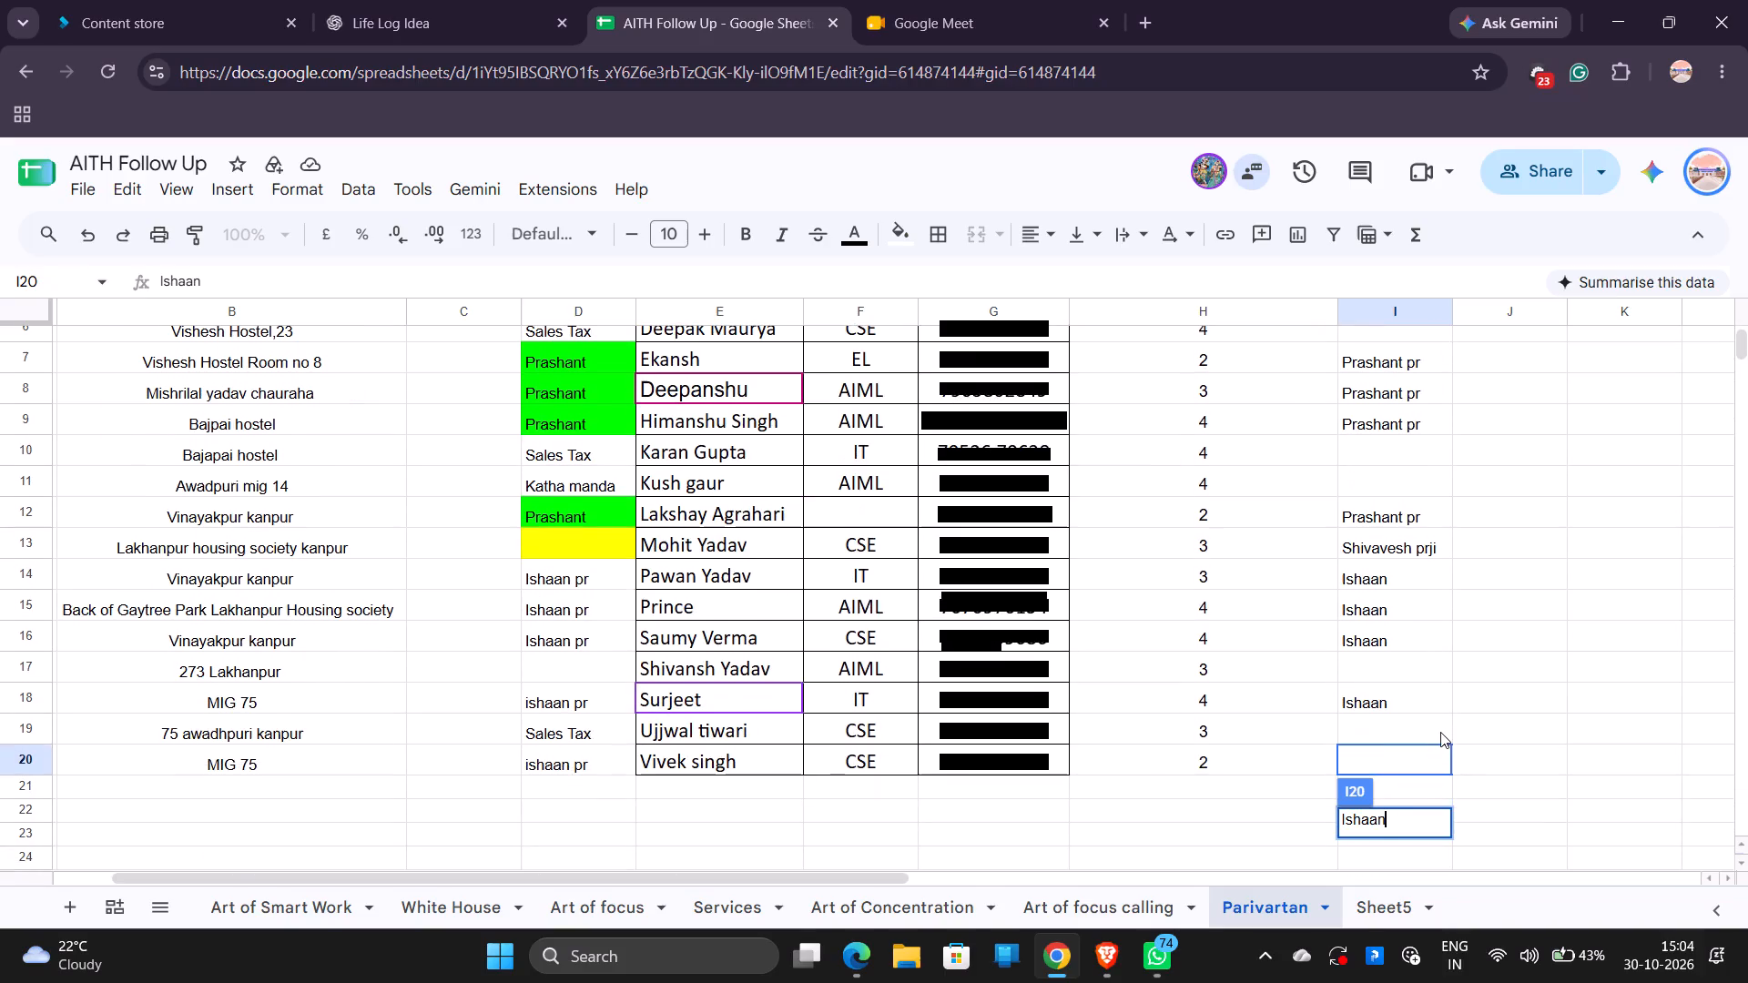
click(1591, 693)
Review the column I assignees against the column D entries, addresses and round counts in rows 2 to 20.
scroll(1482, 497, up, 1)
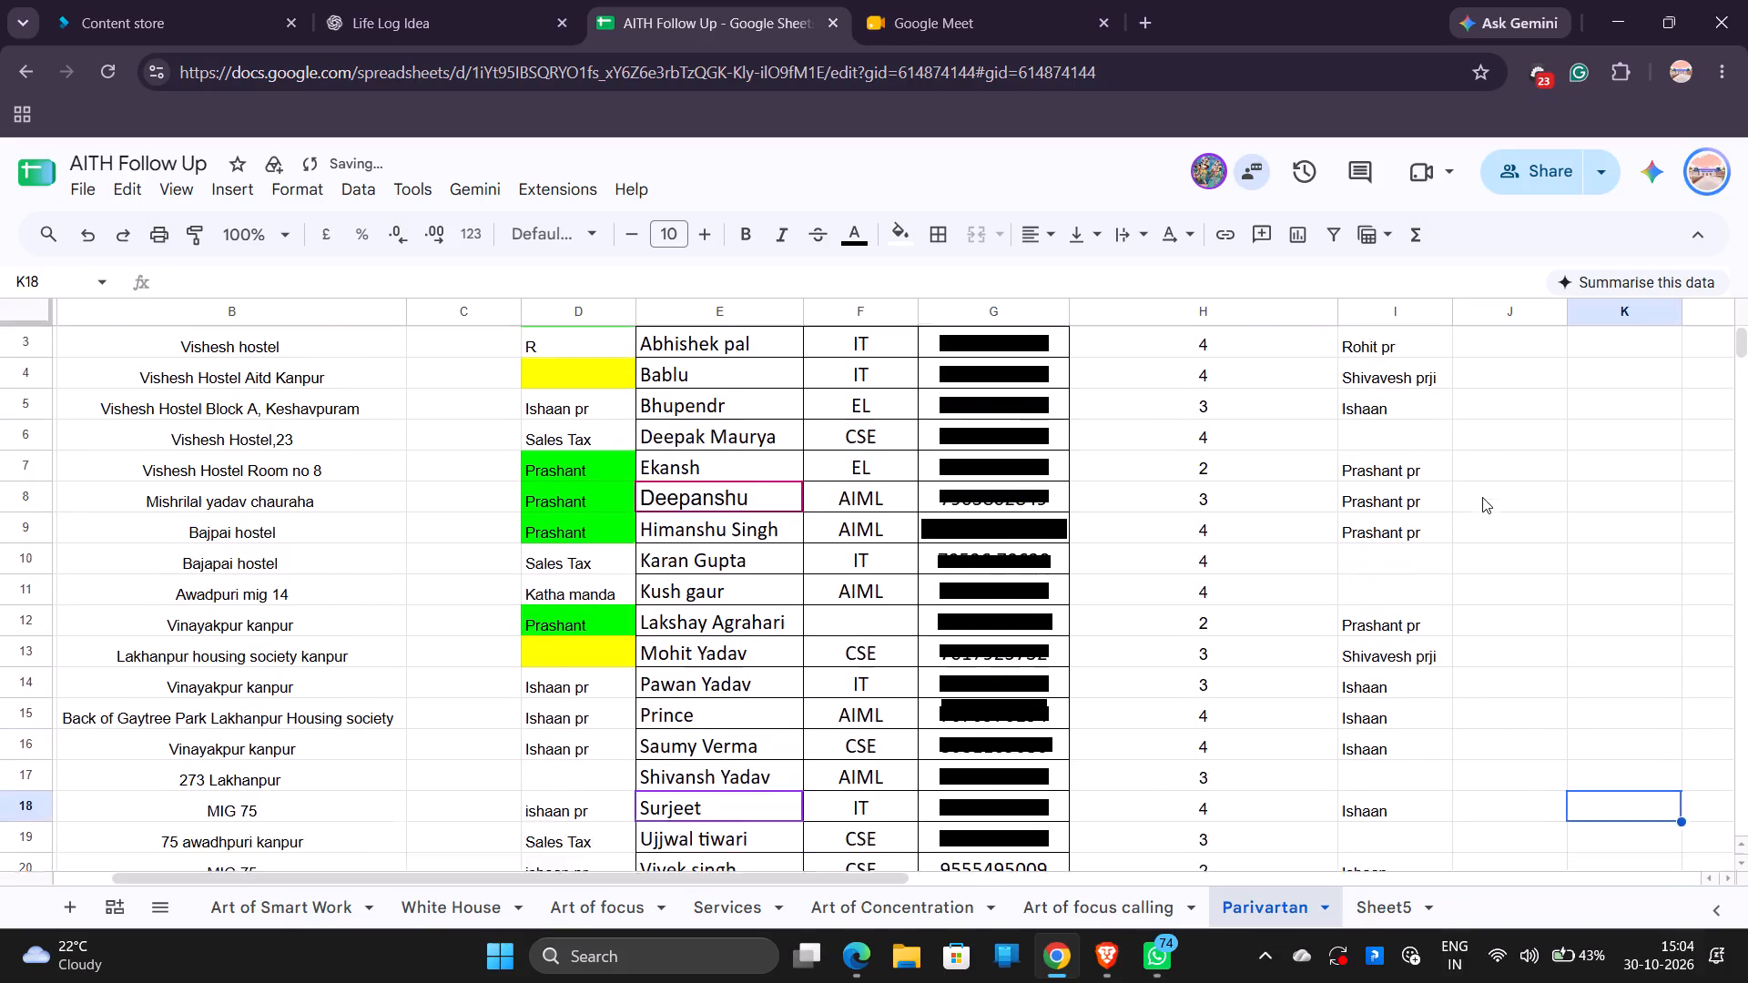
scroll(1482, 497, up, 1)
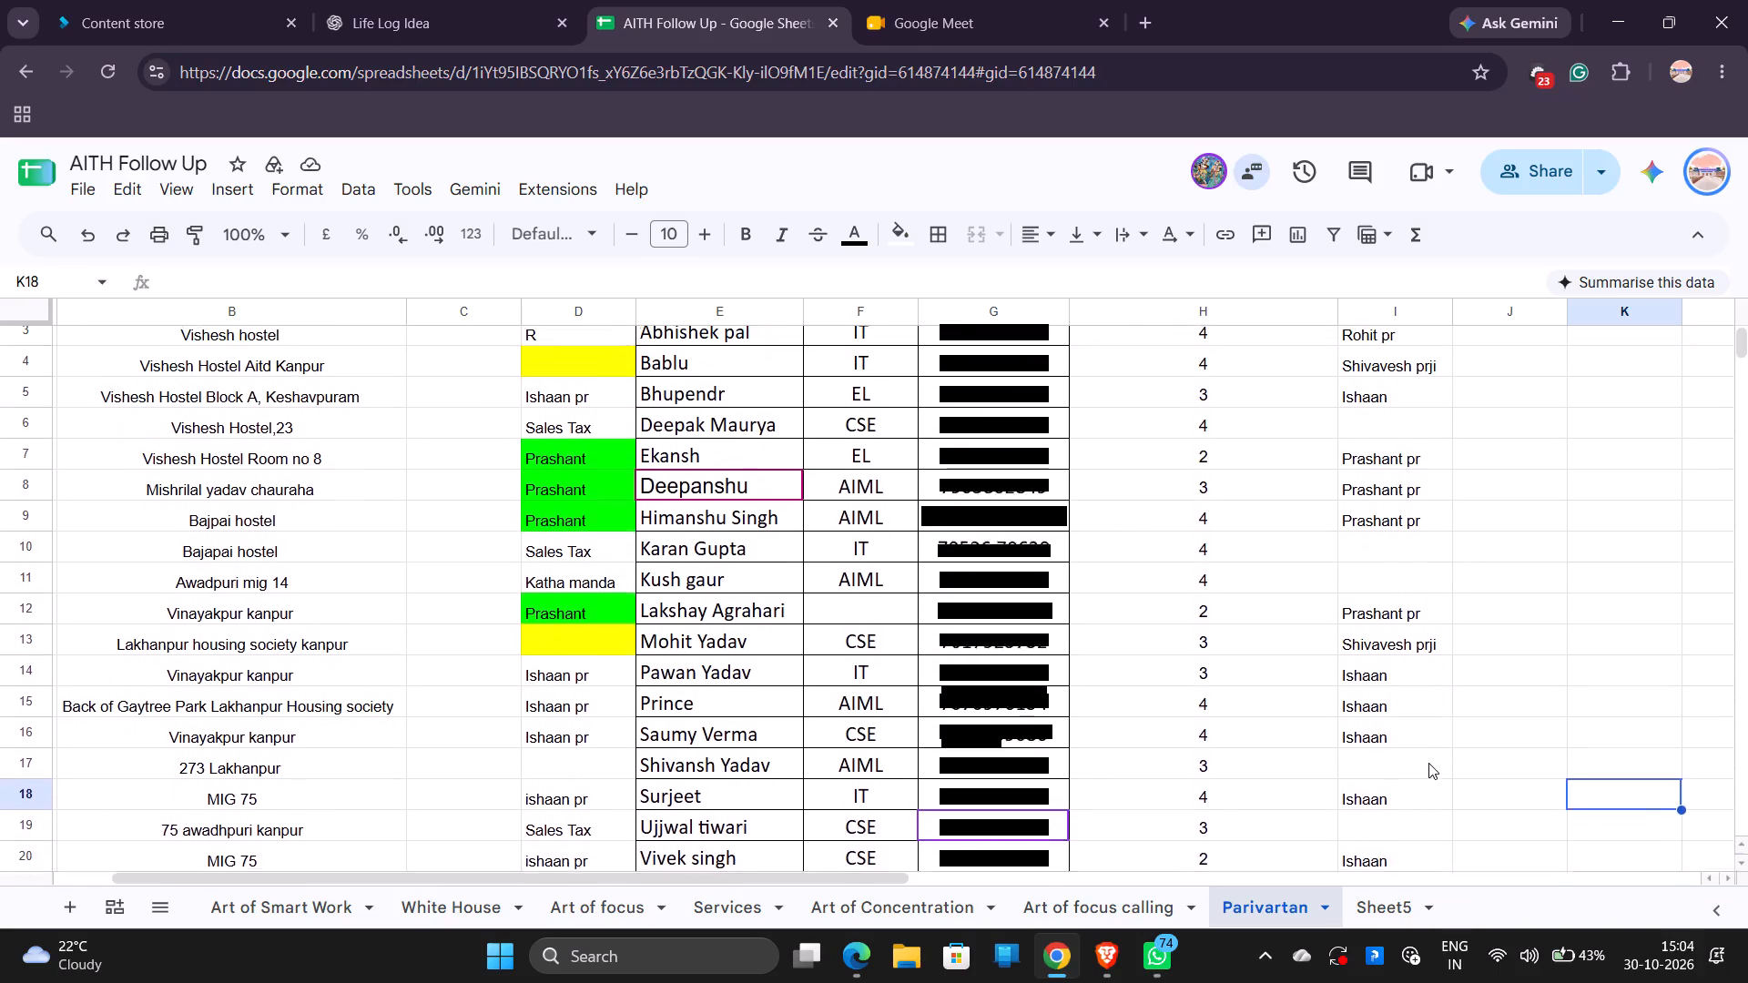
scroll(845, 542, up, 1)
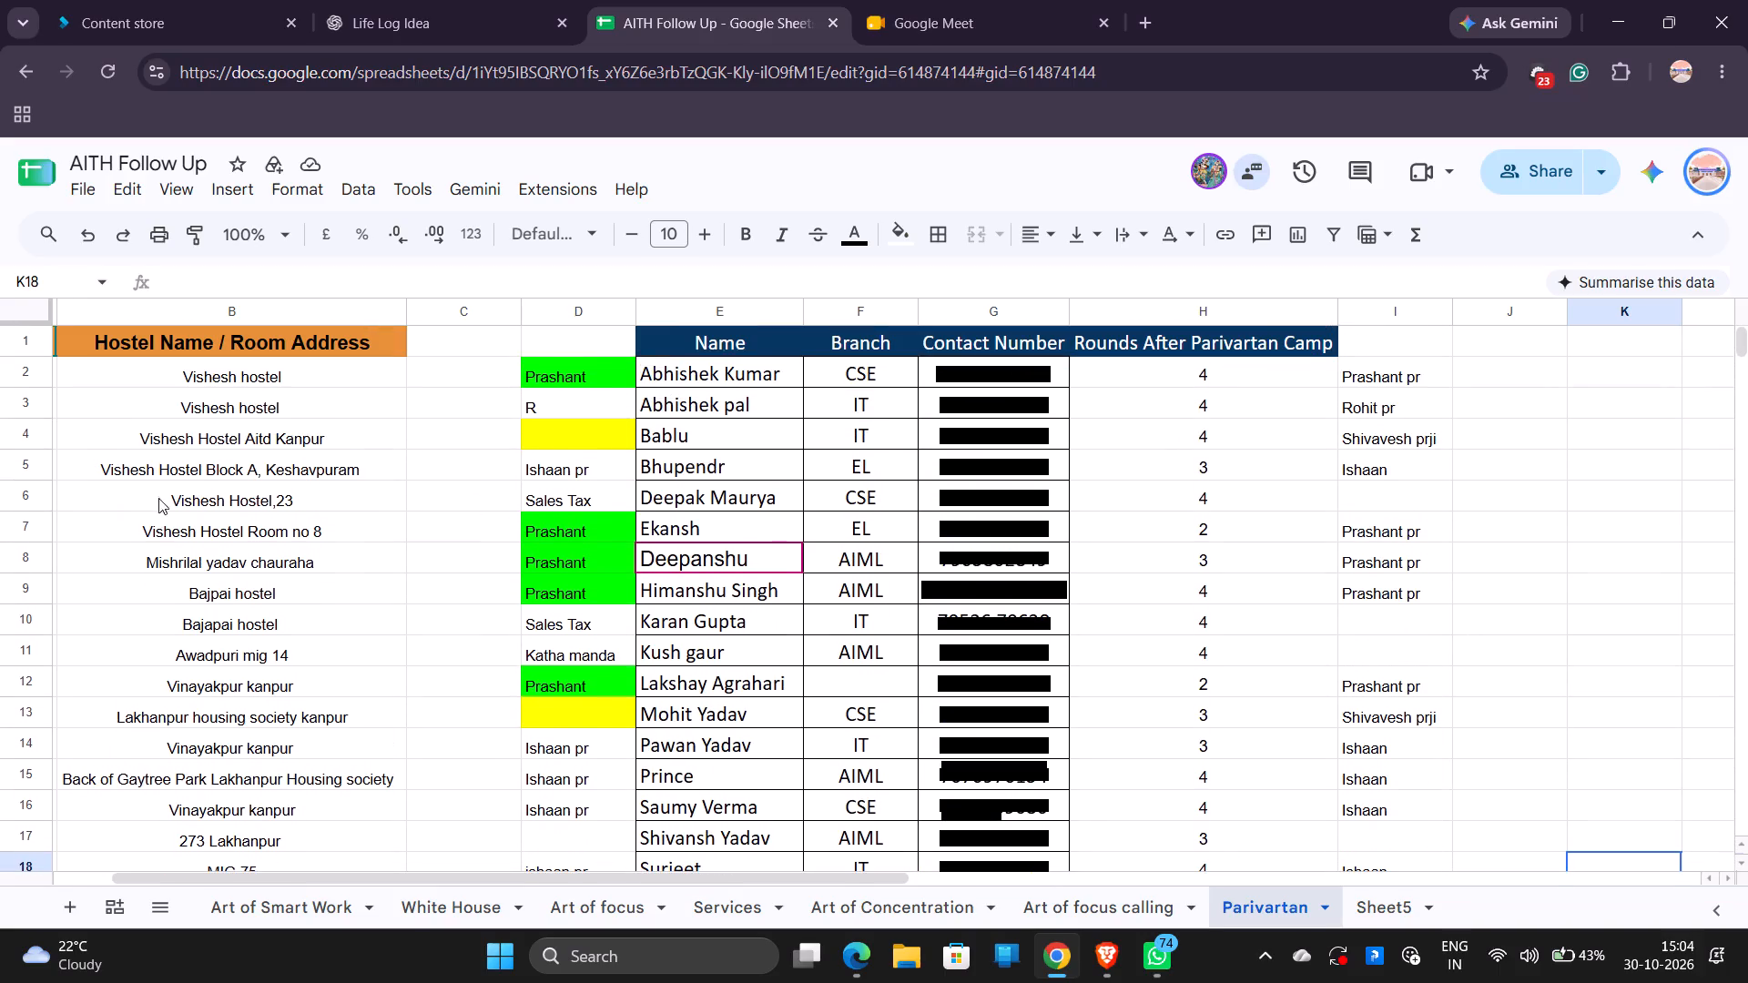
scroll(1082, 520, down, 1)
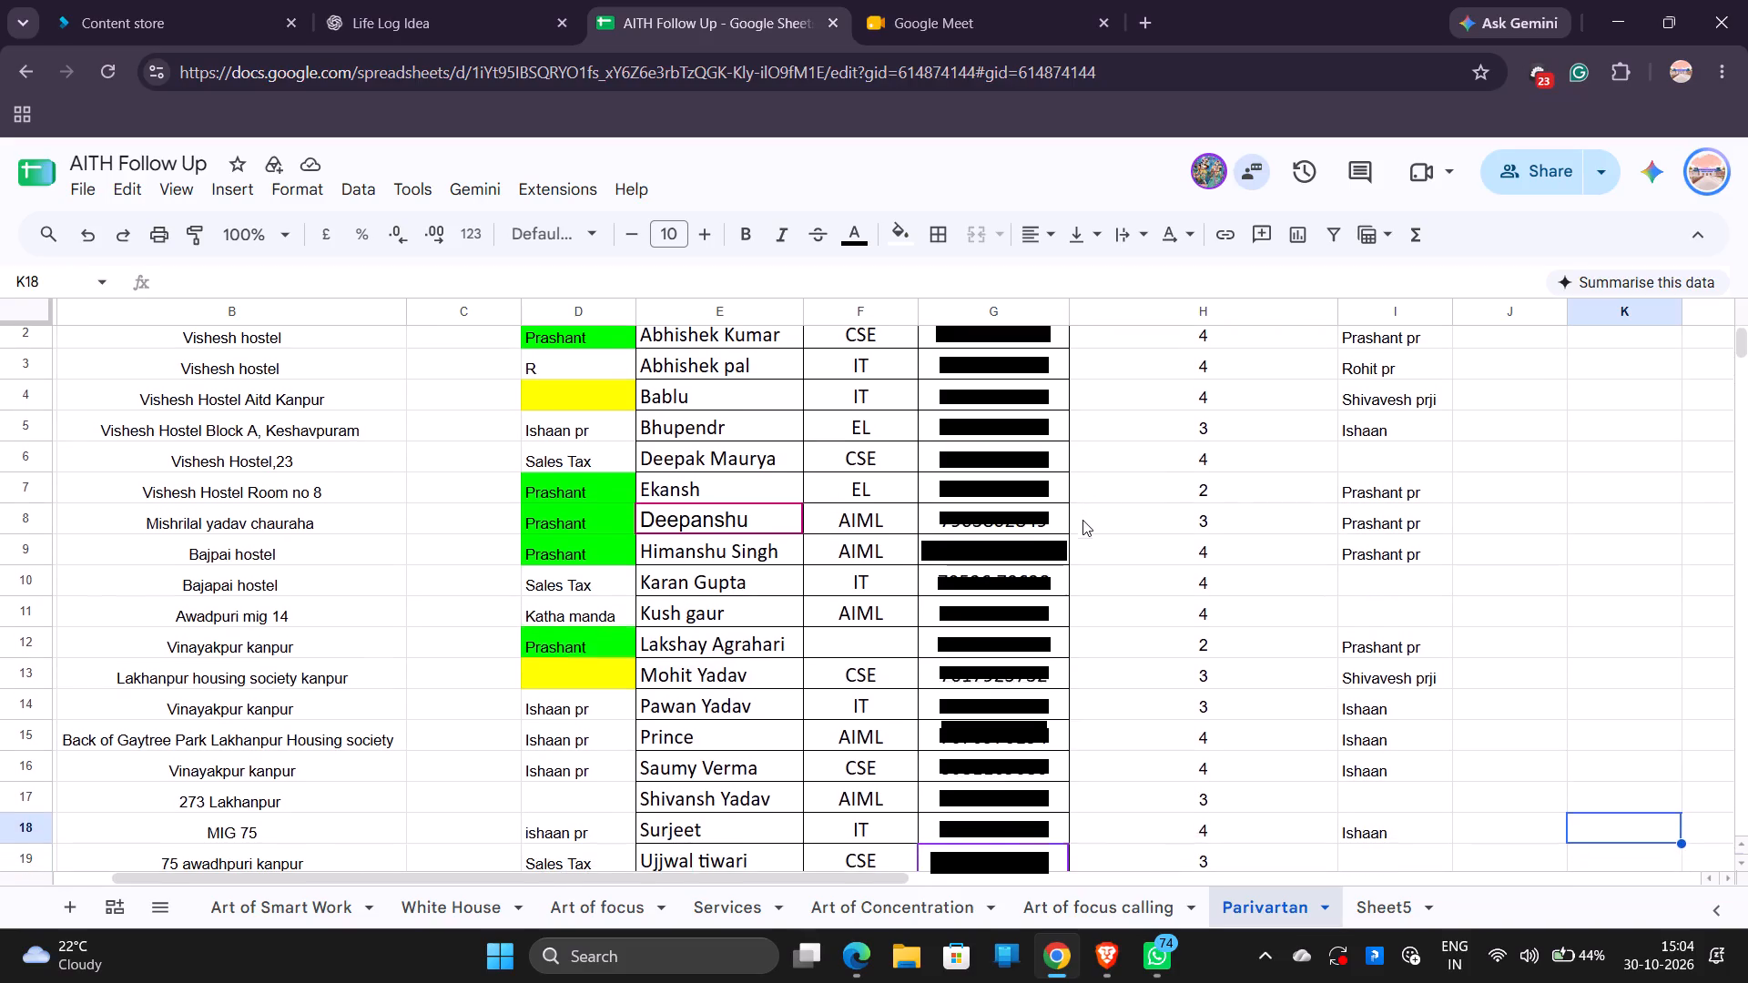
scroll(1082, 520, down, 2)
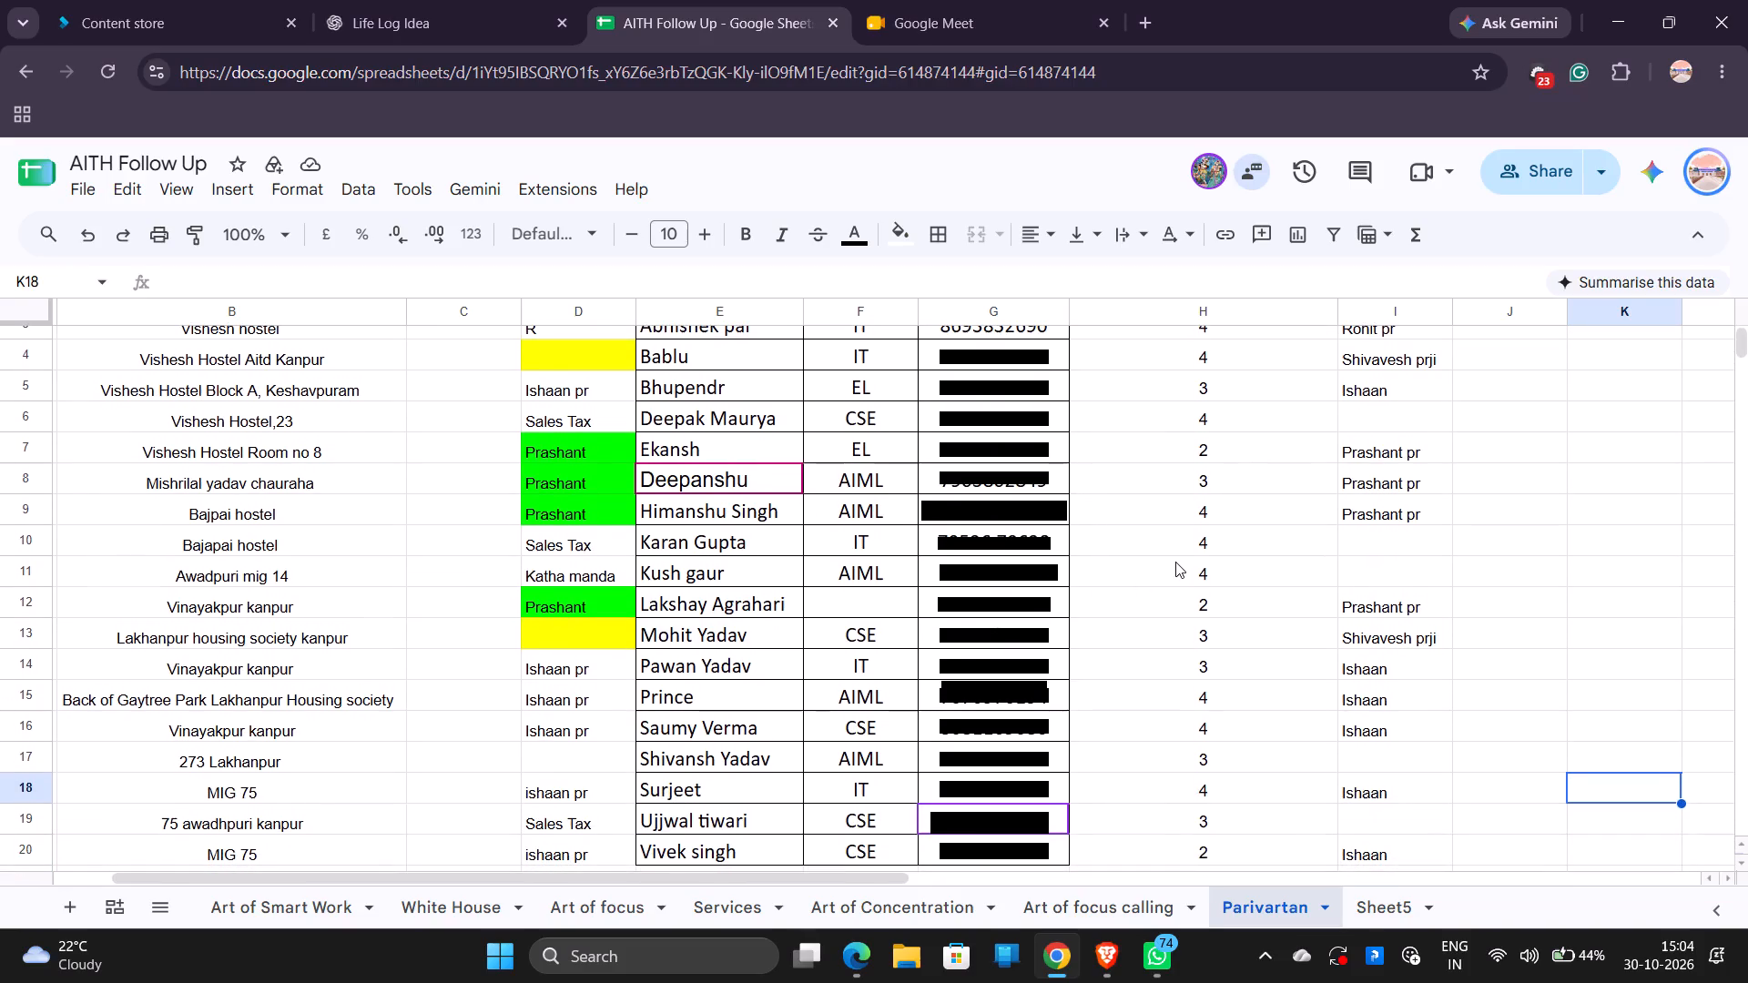
scroll(1175, 562, down, 2)
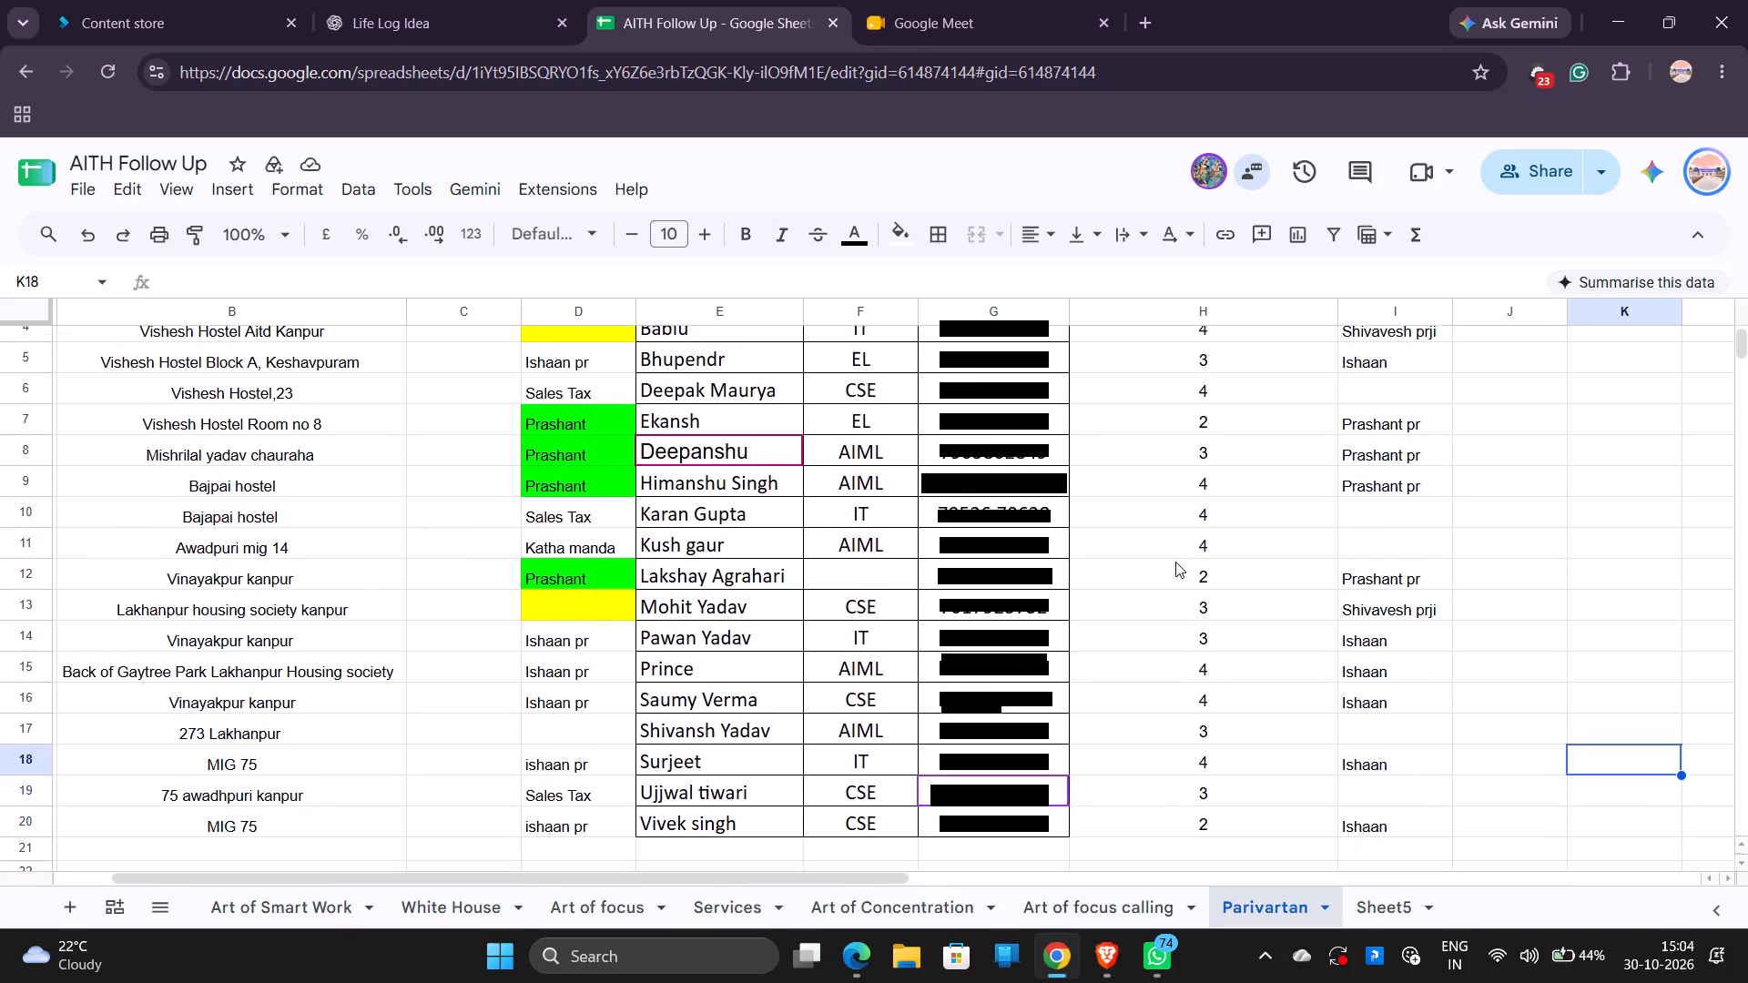
scroll(1175, 562, down, 1)
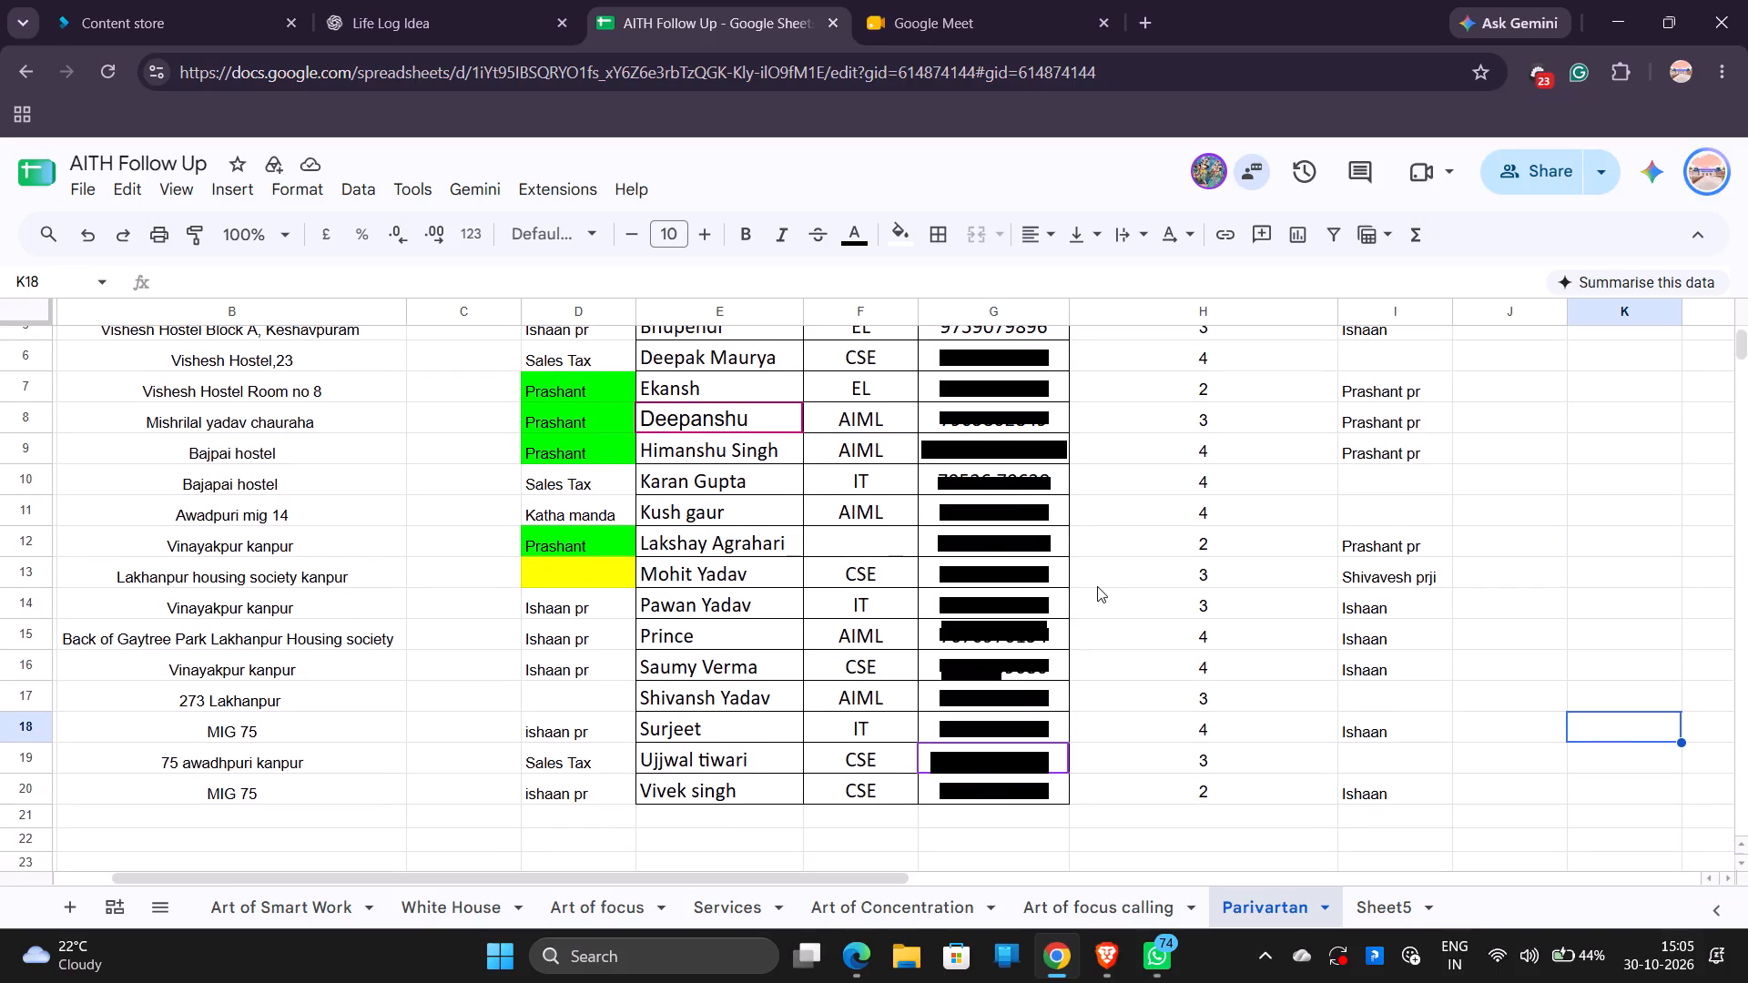
scroll(1097, 586, down, 1)
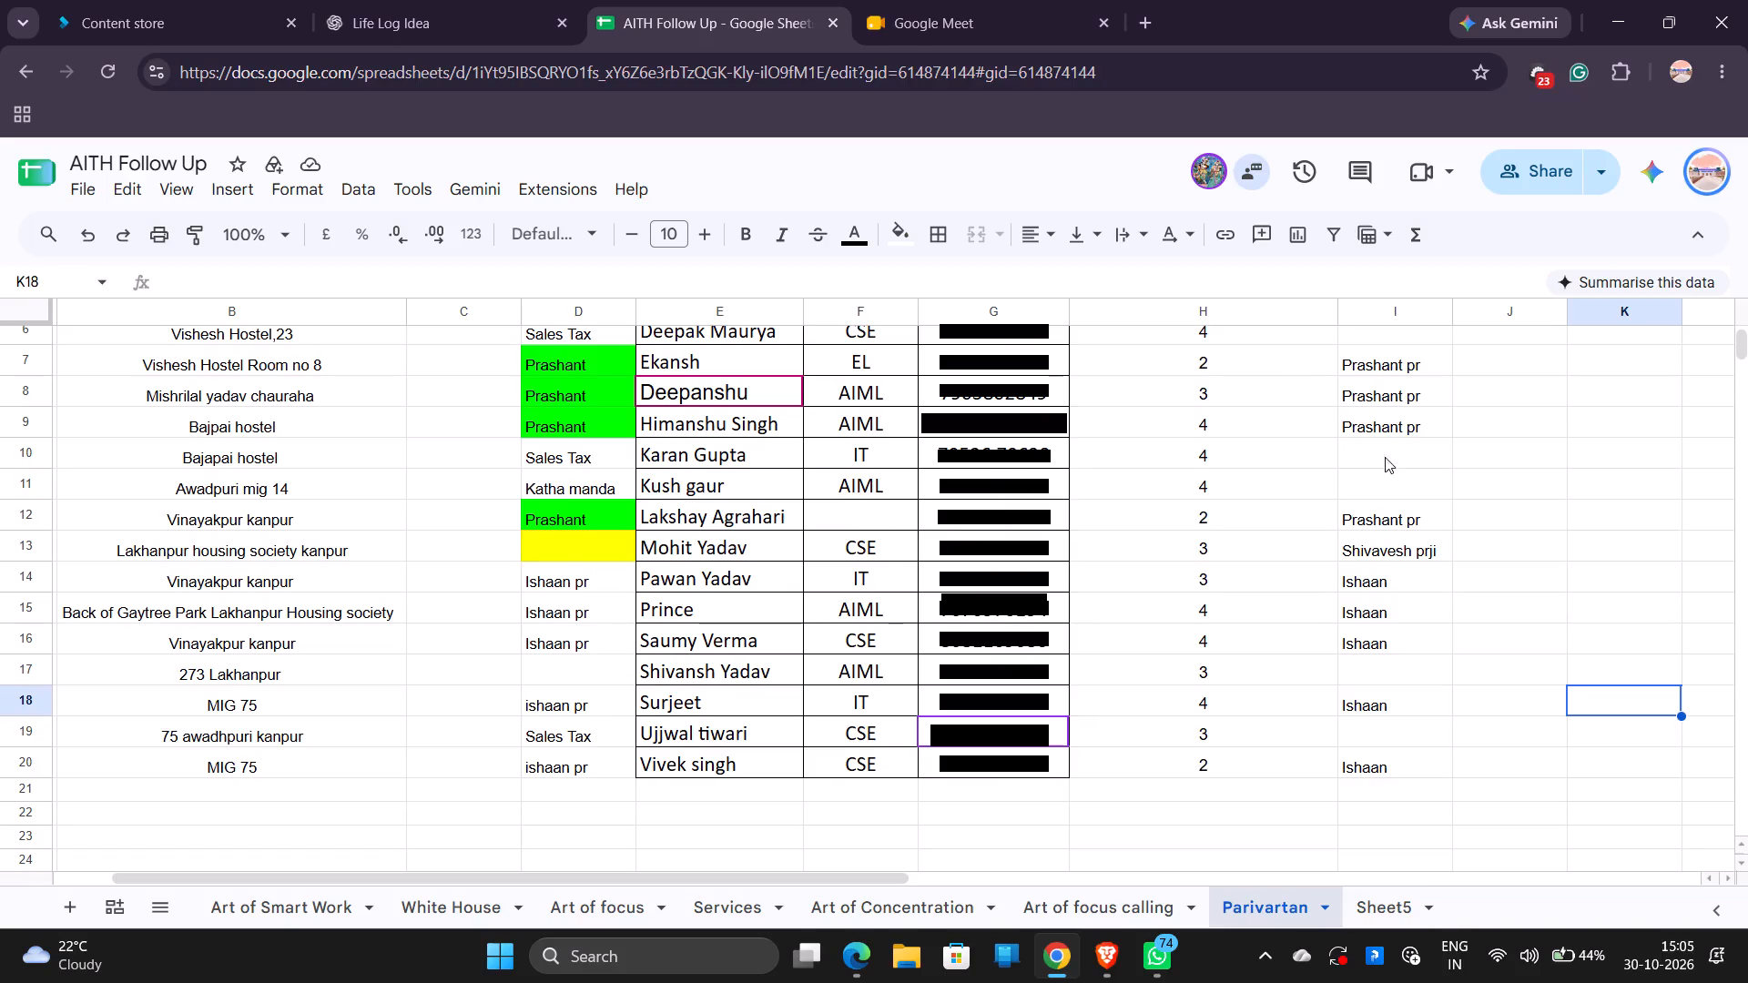
click(1376, 488)
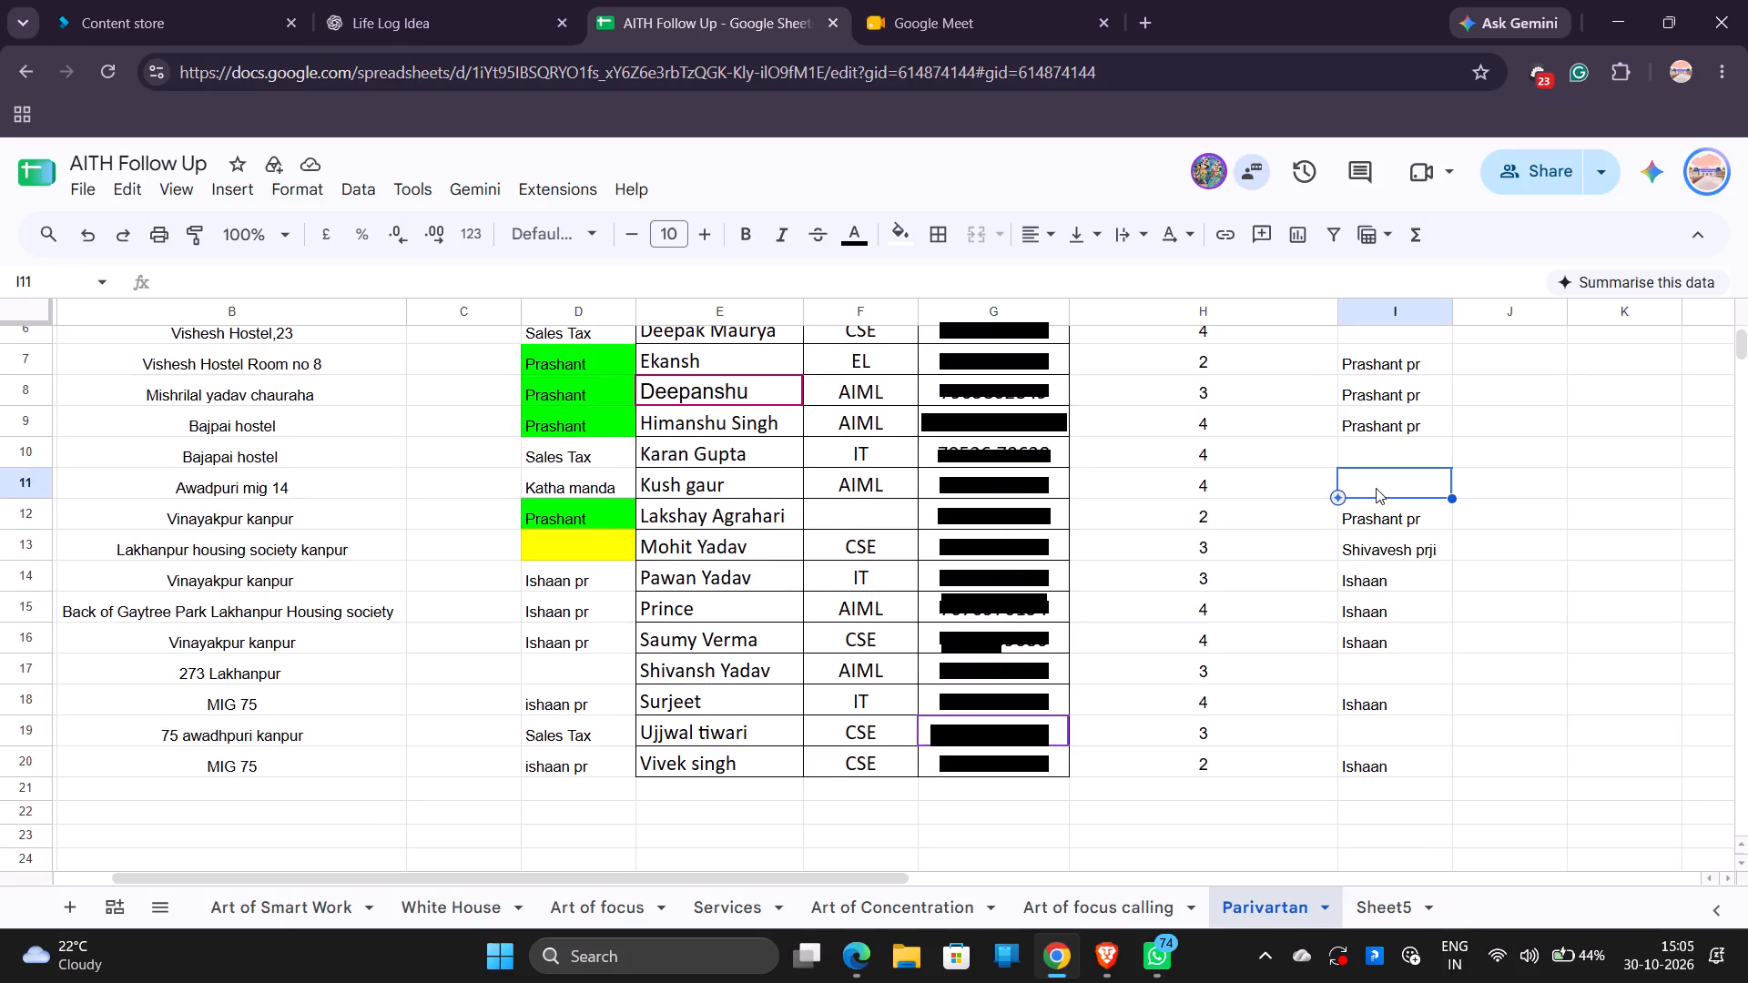
key(i)
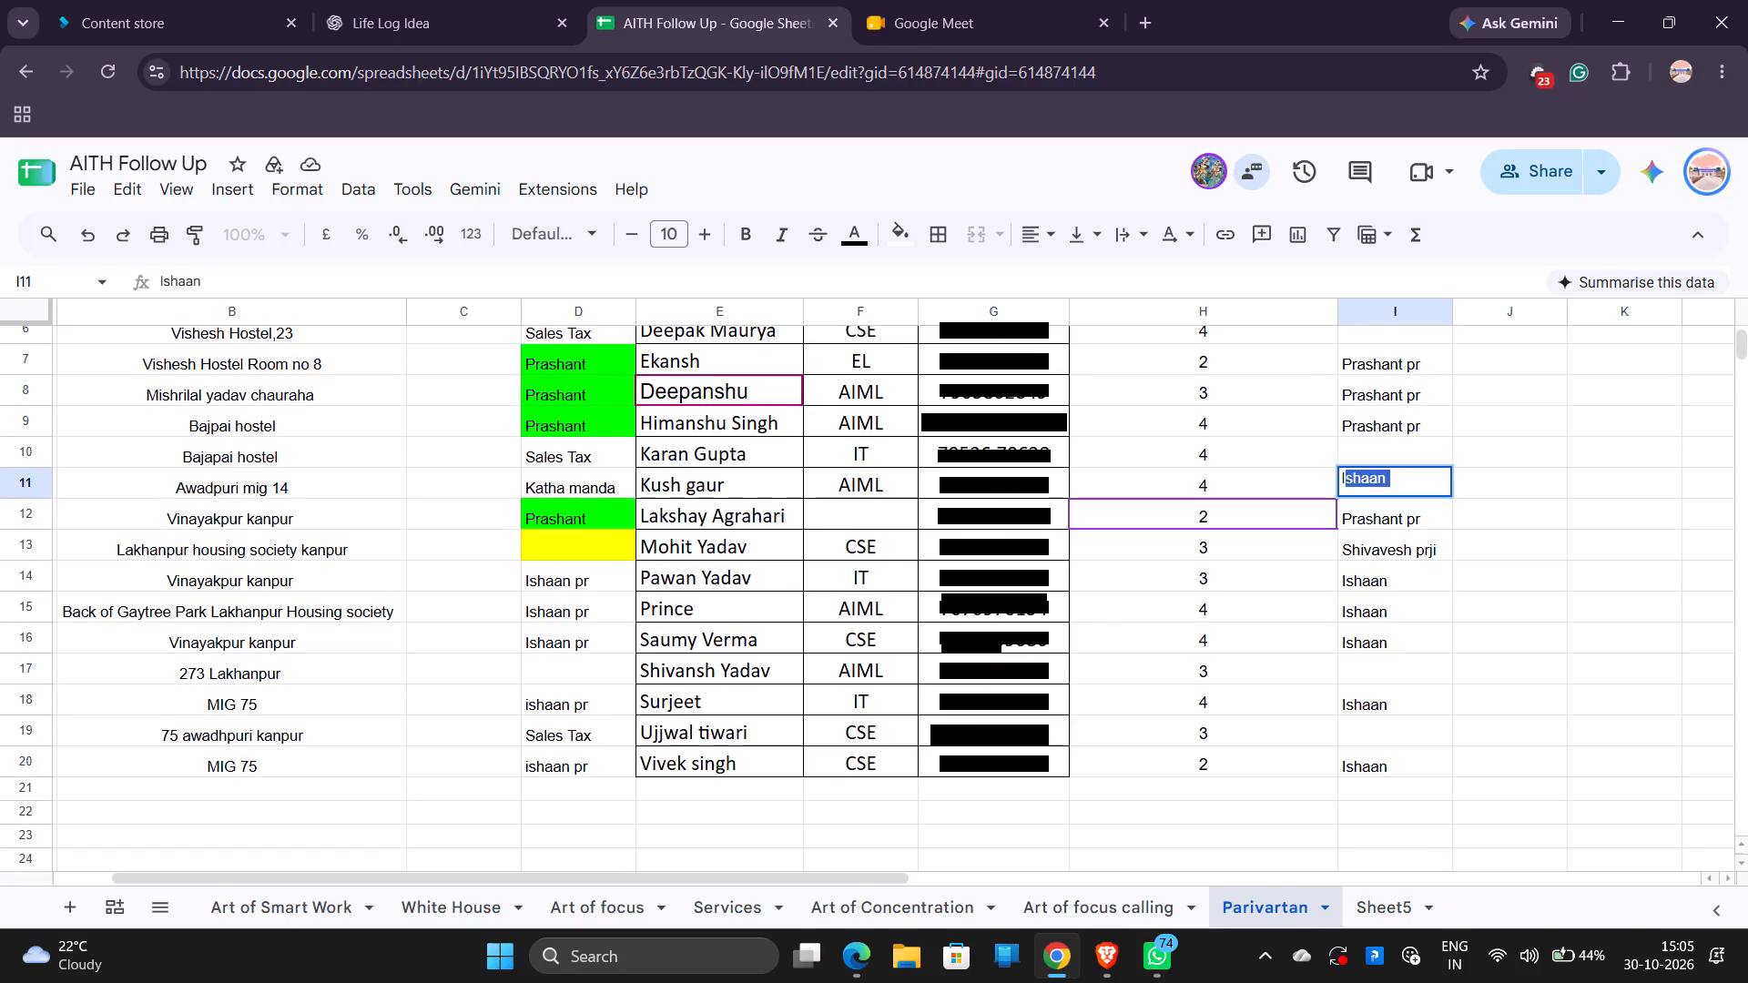
text(shaan)
click(1692, 656)
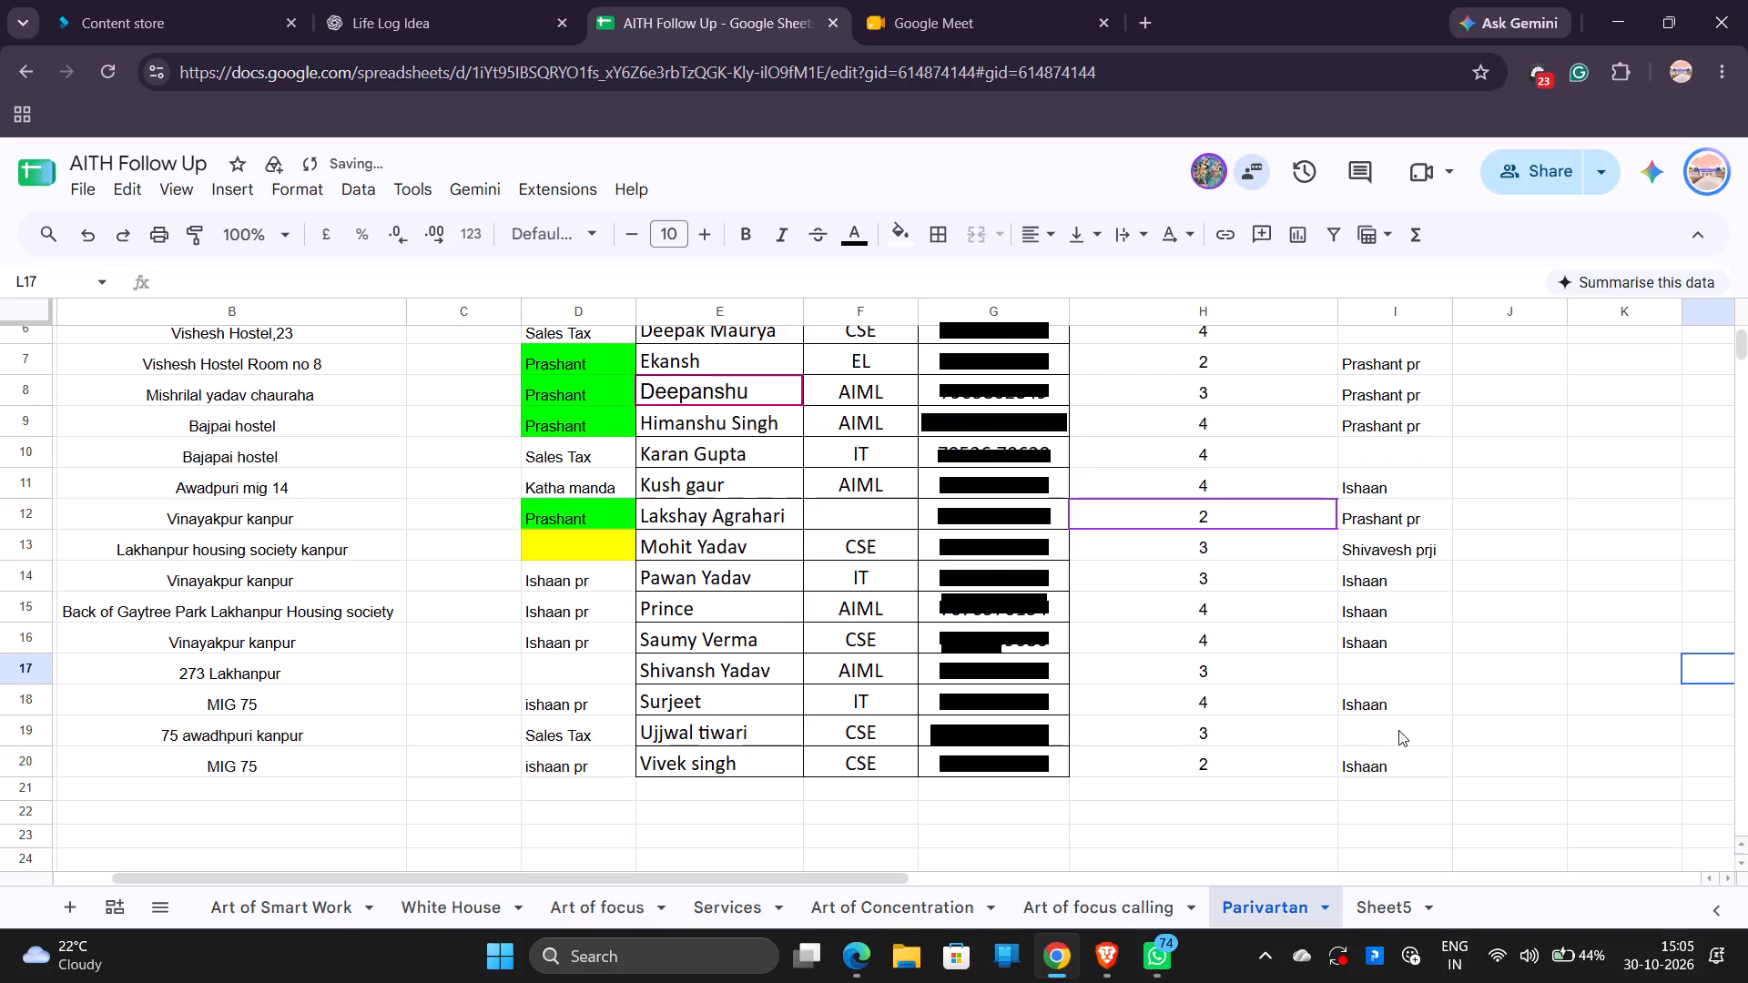
scroll(1415, 649, up, 4)
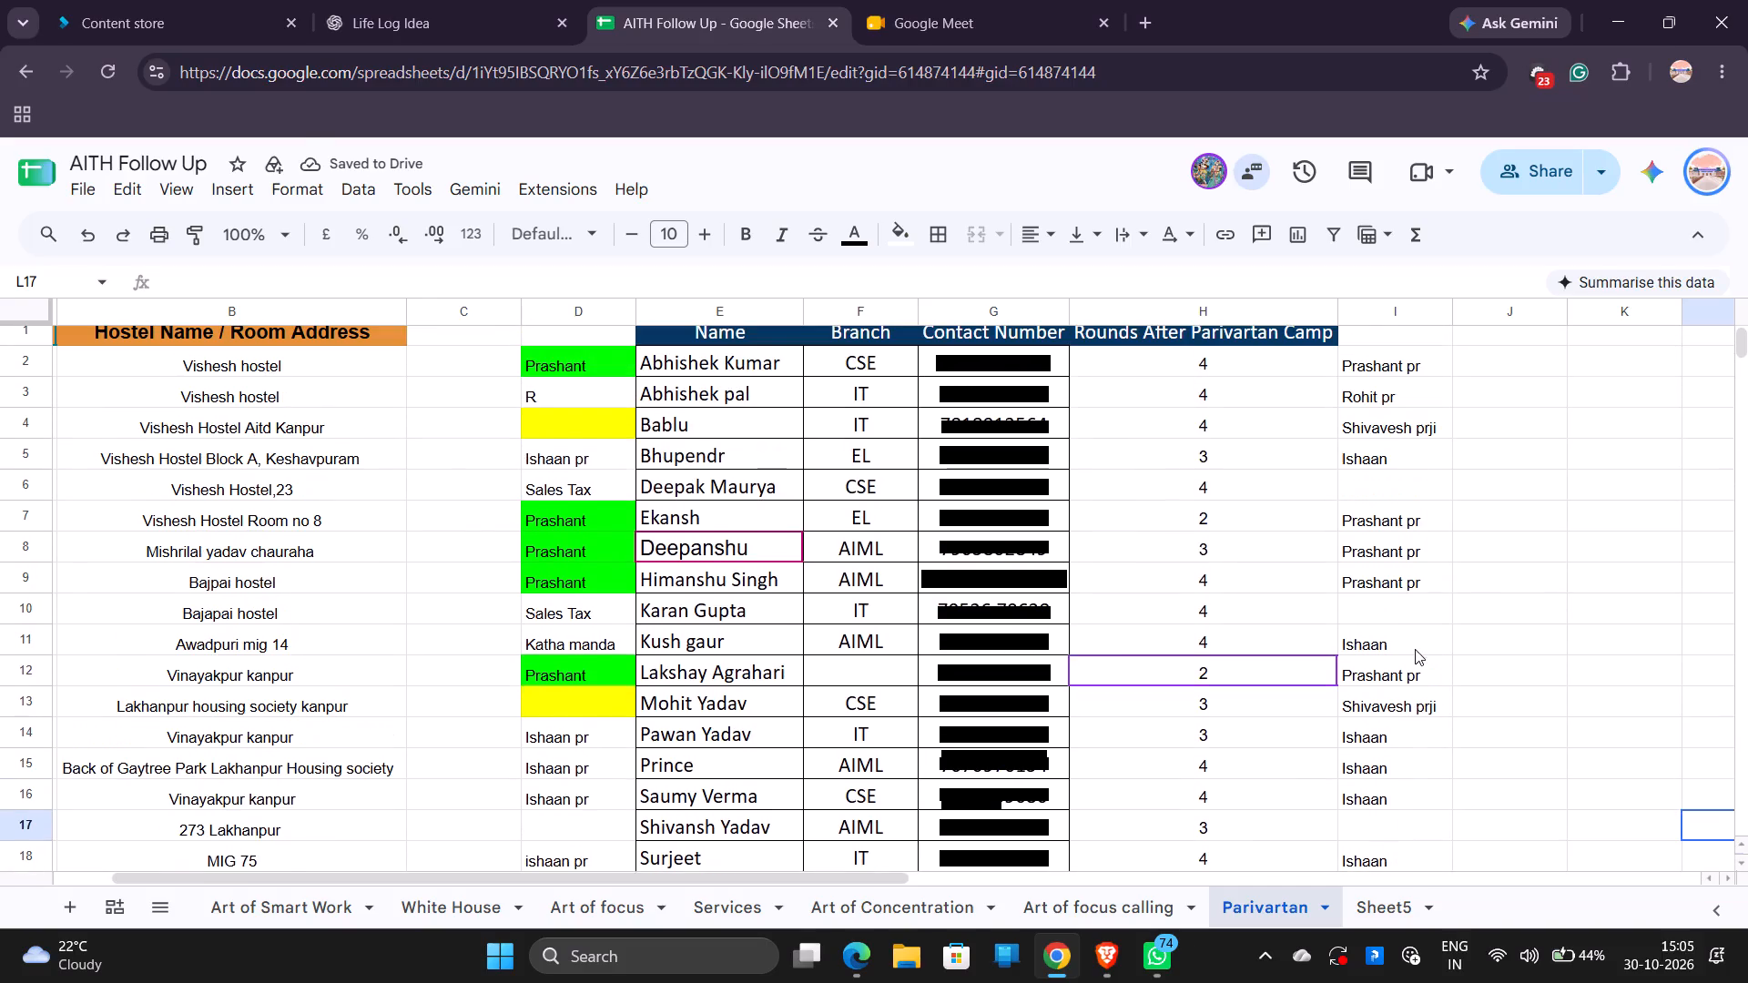
Review rows 2 to 20, comparing the column I assignees with the addresses and column D entries, to find students without an assignee.
scroll(1415, 649, down, 3)
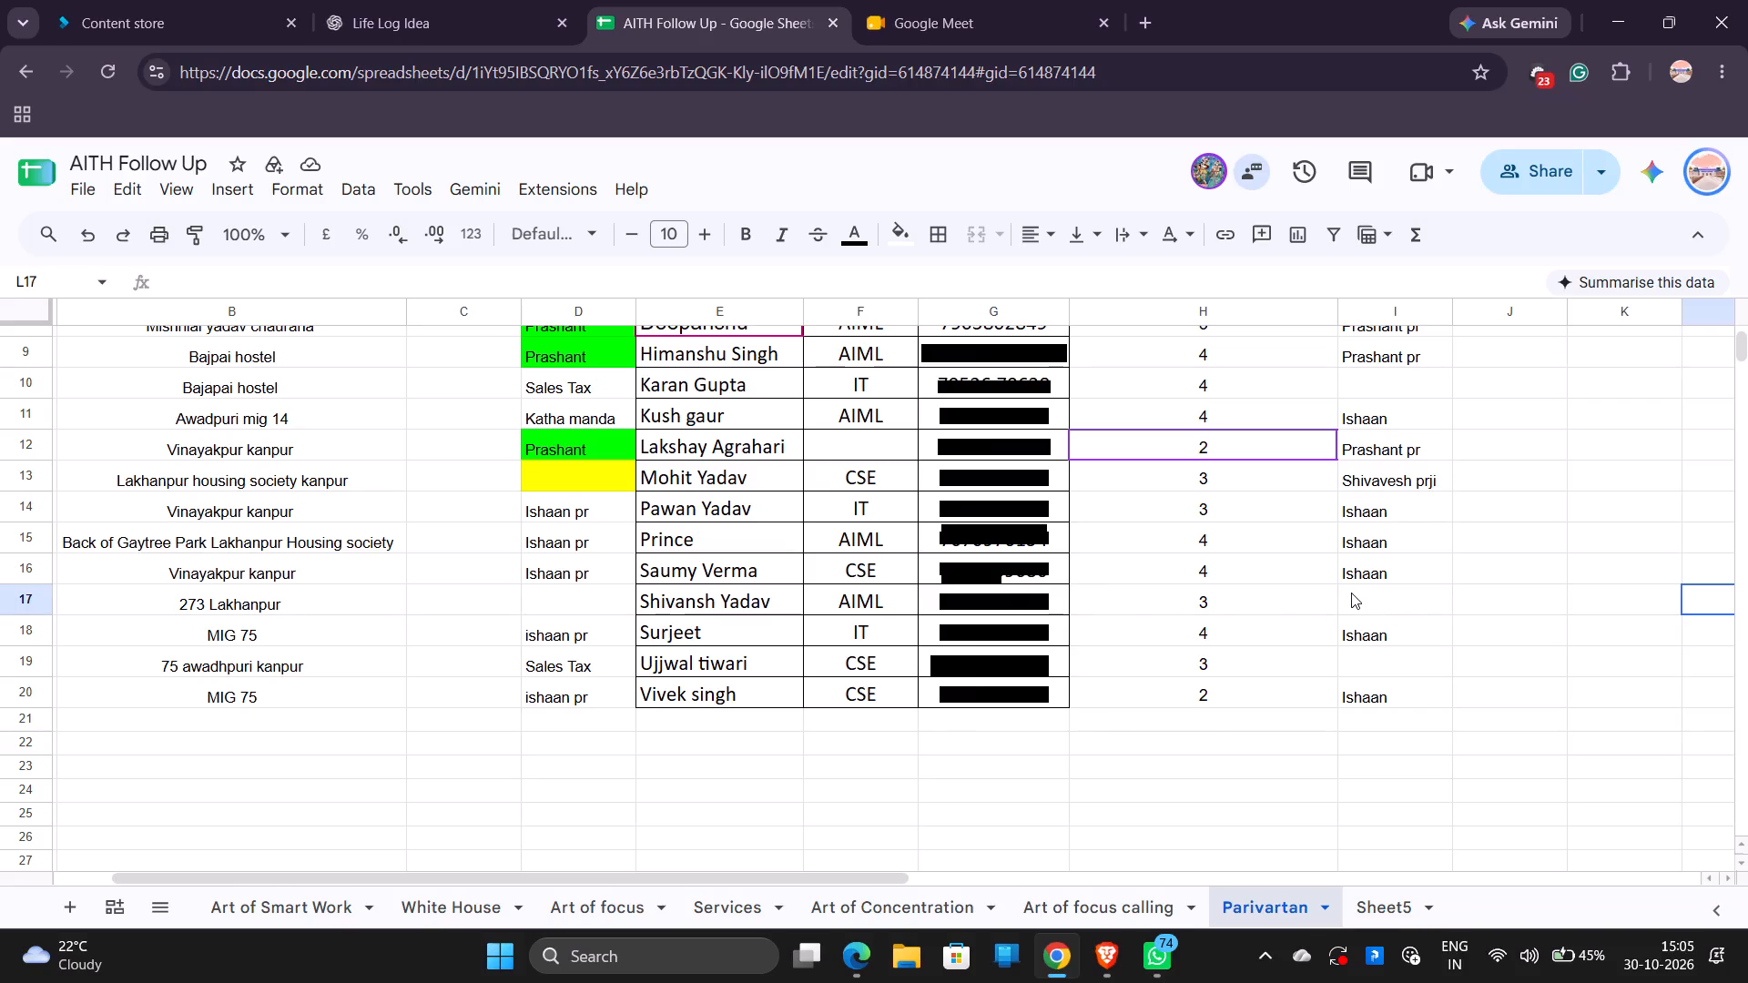
scroll(1349, 593, up, 3)
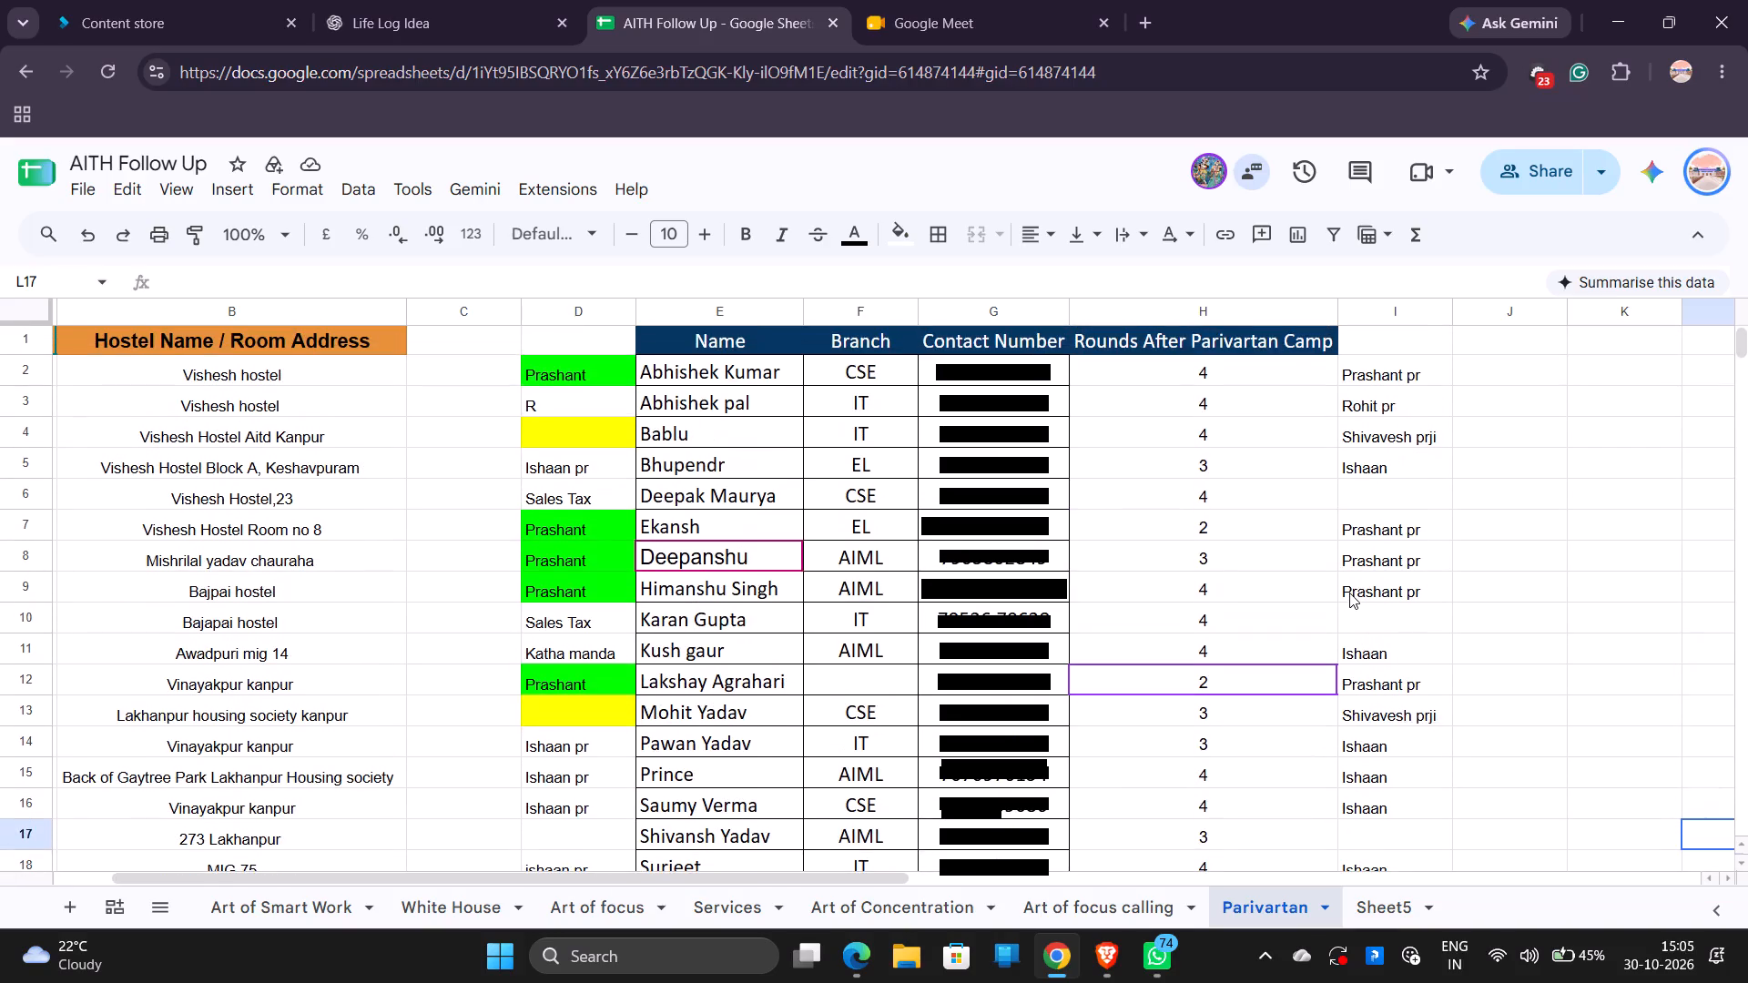
scroll(1390, 510, down, 1)
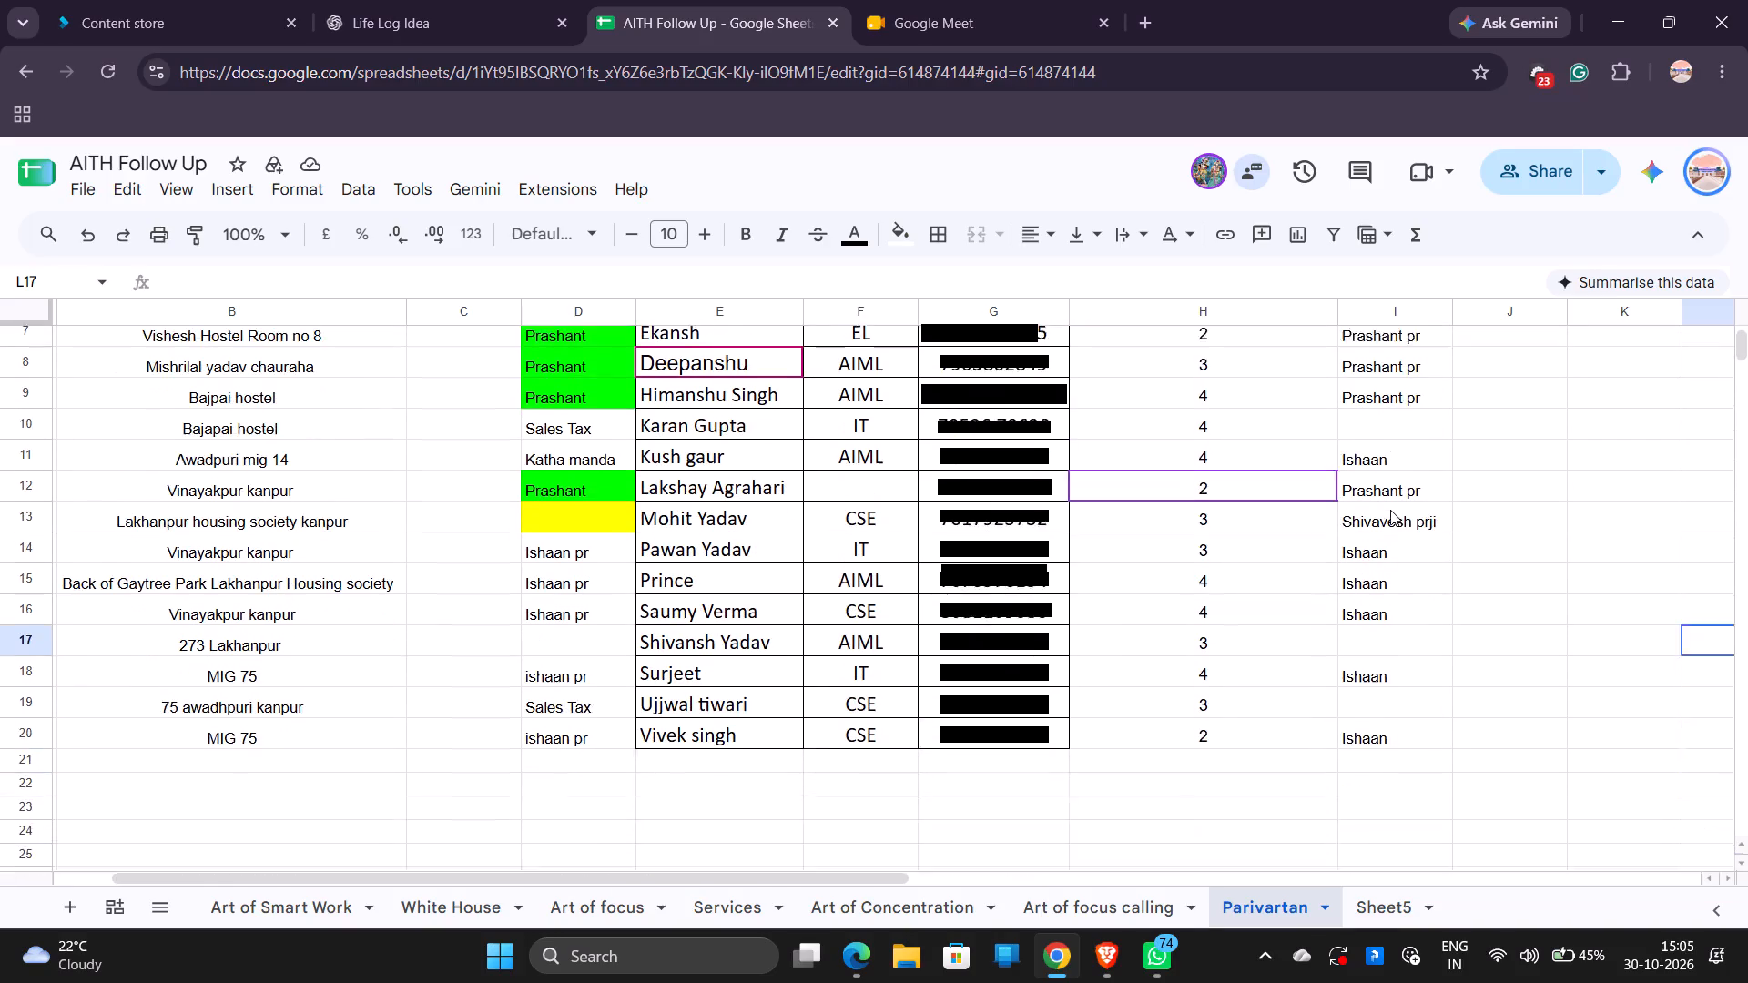
scroll(1390, 510, down, 1)
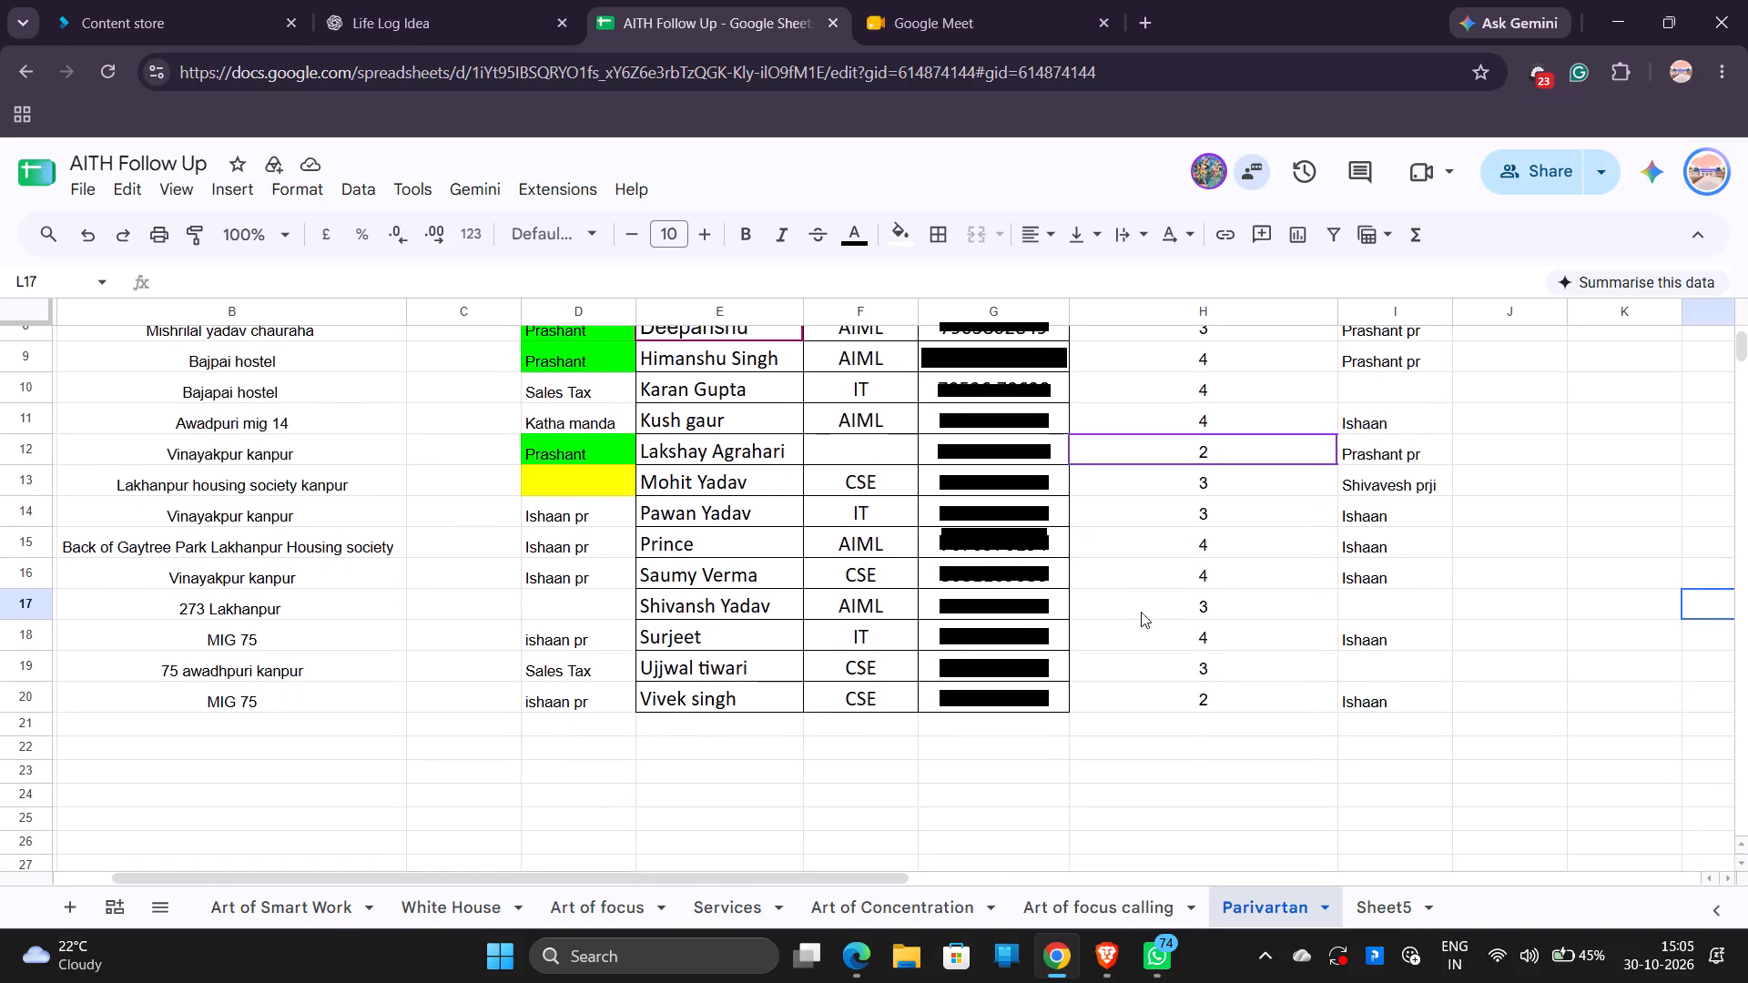
scroll(989, 515, up, 1)
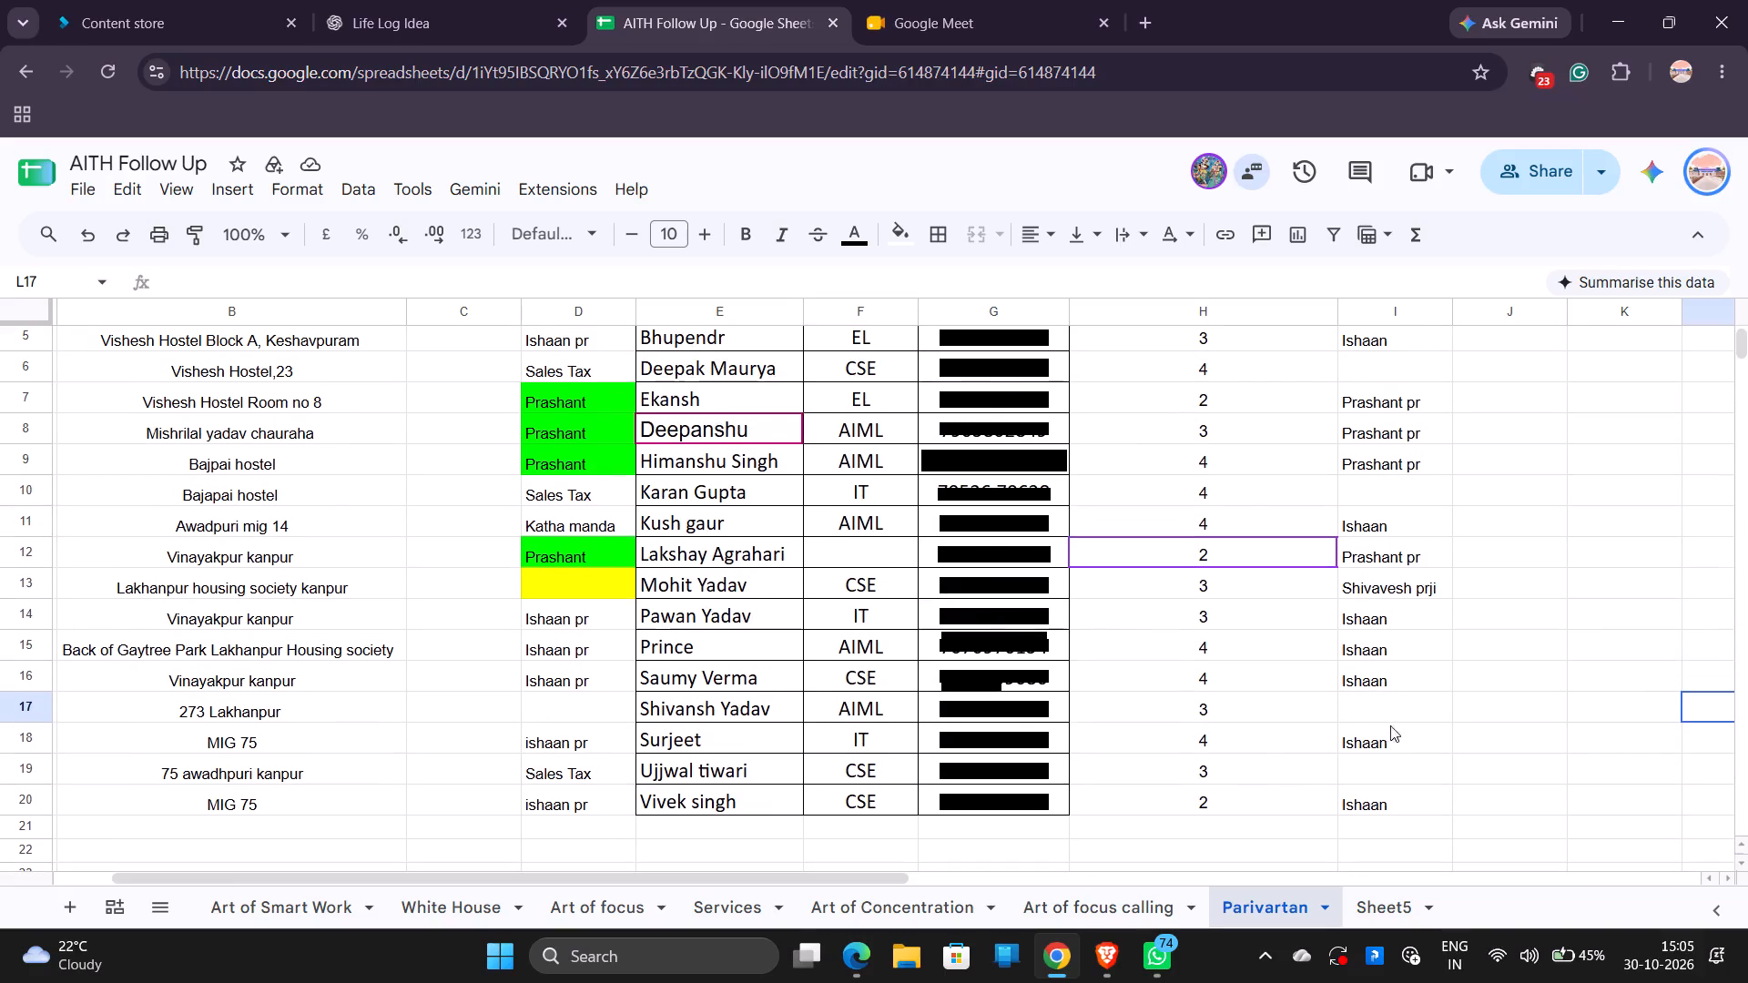
scroll(1387, 544, up, 1)
scroll(1392, 480, down, 1)
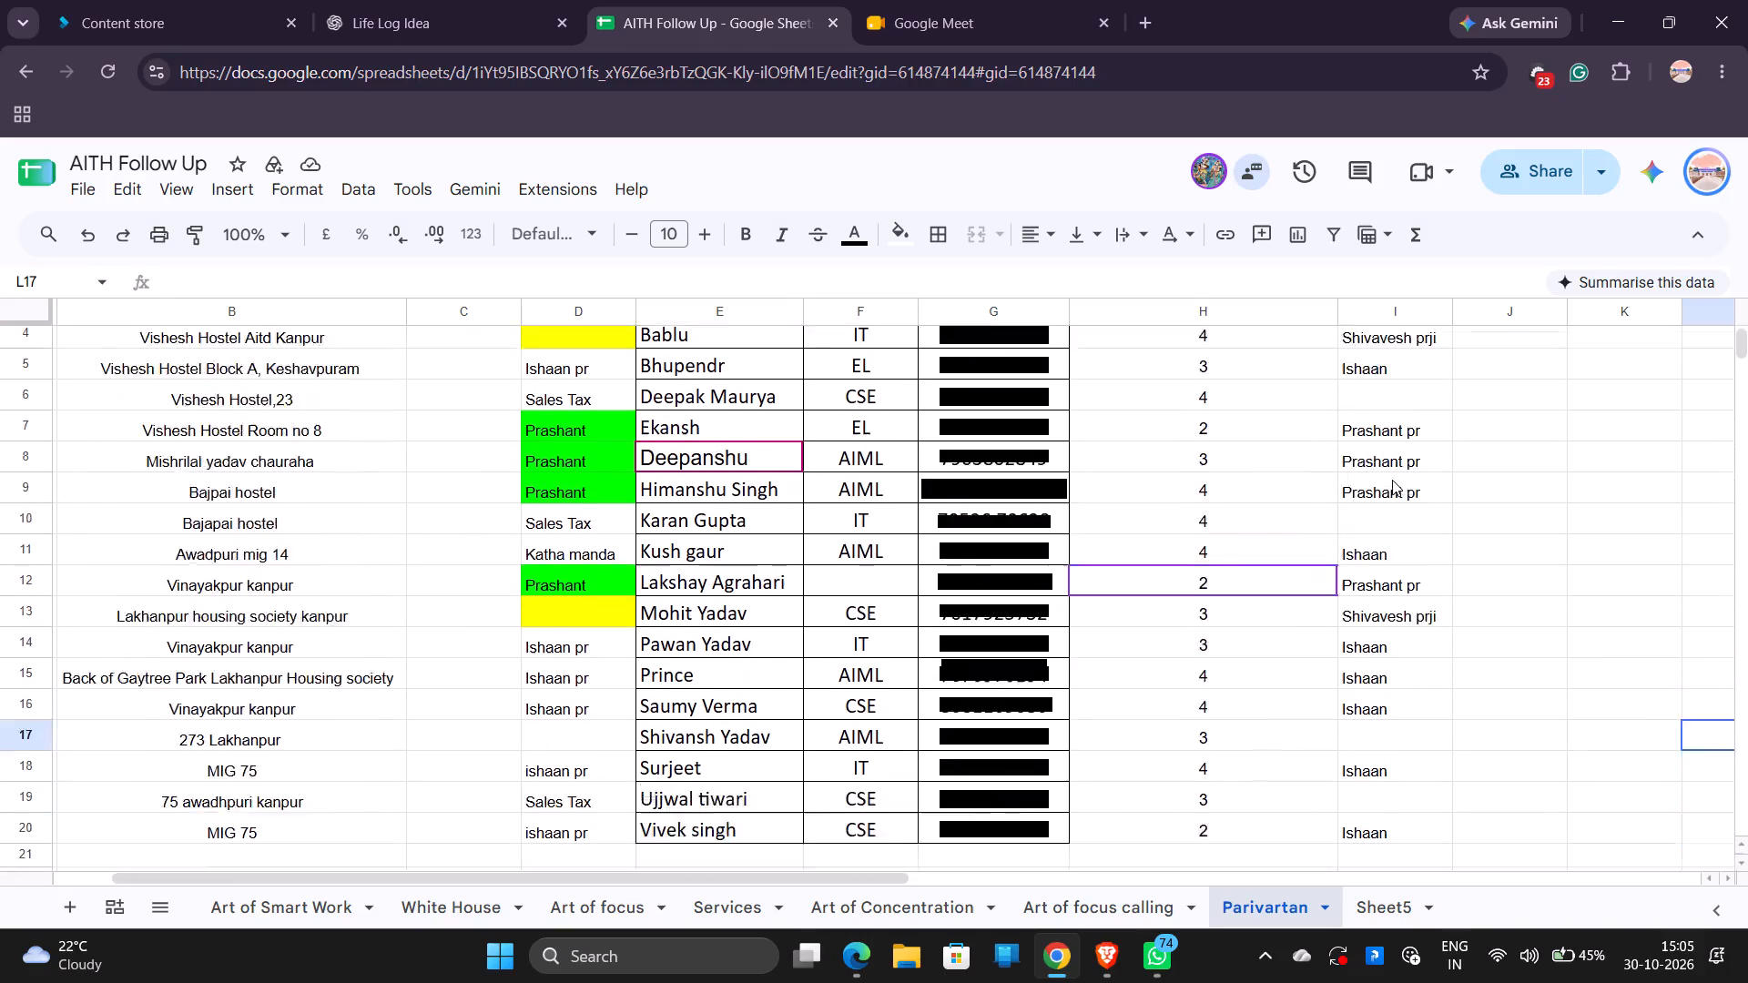
scroll(1392, 480, down, 2)
scroll(1392, 480, up, 4)
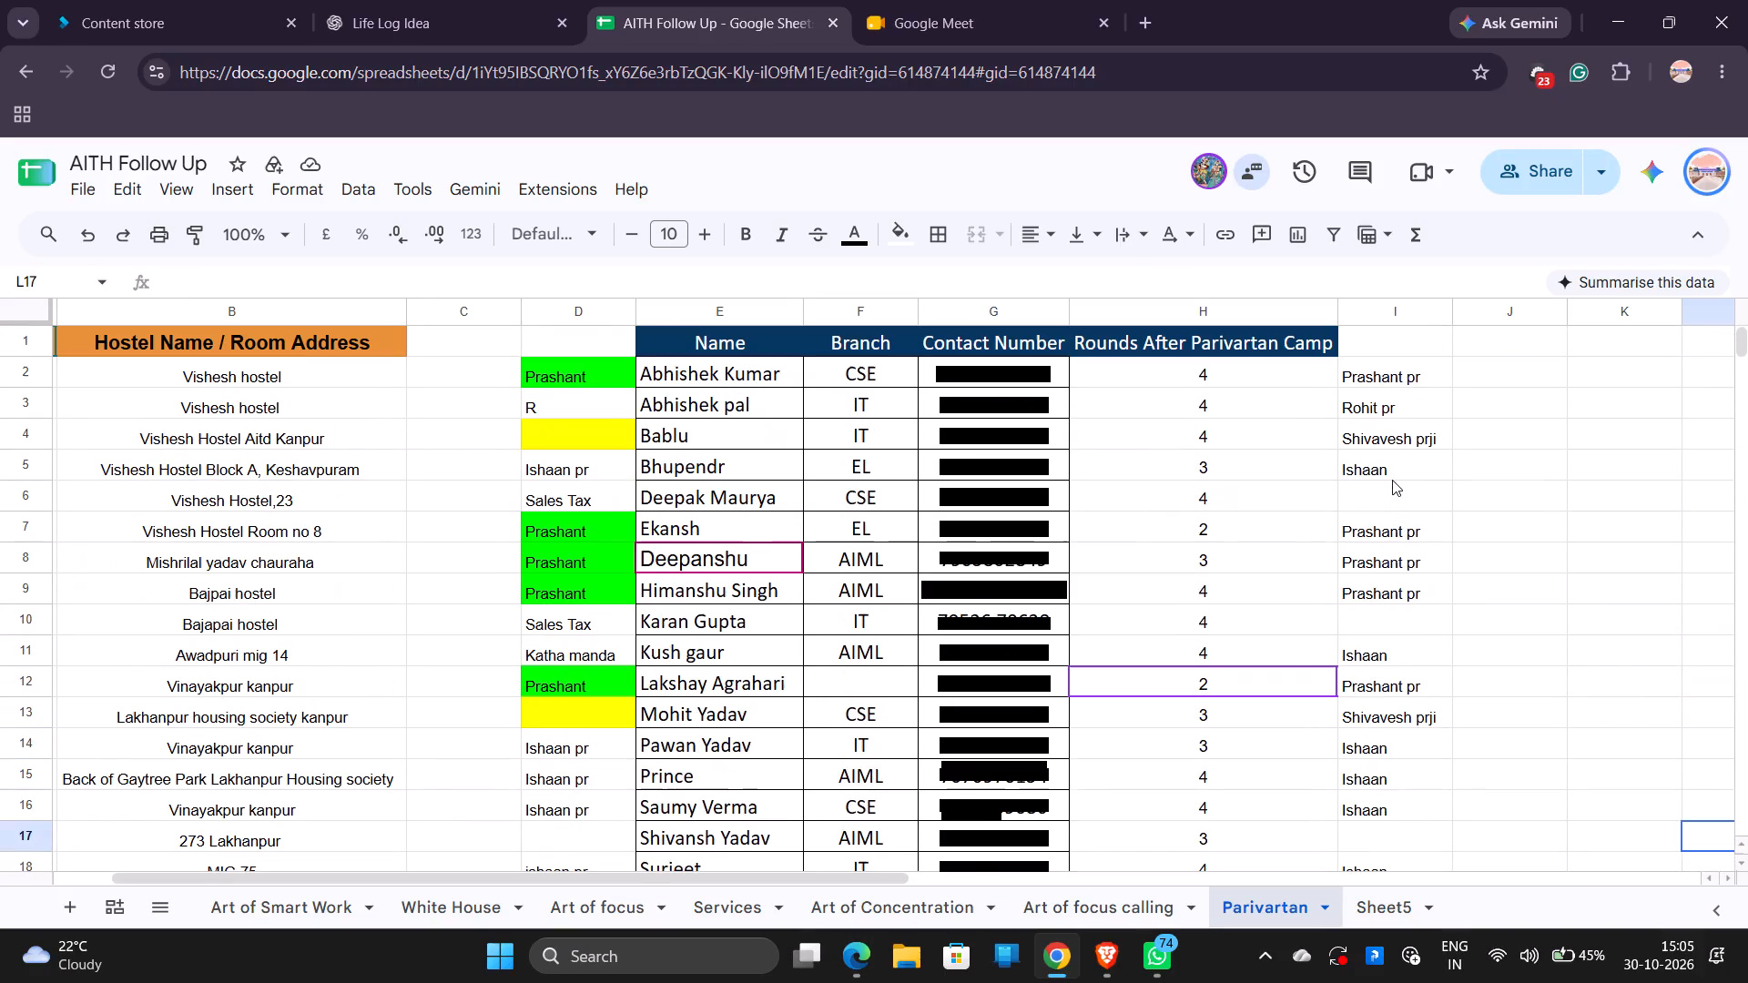
scroll(1392, 480, down, 2)
scroll(1392, 480, up, 2)
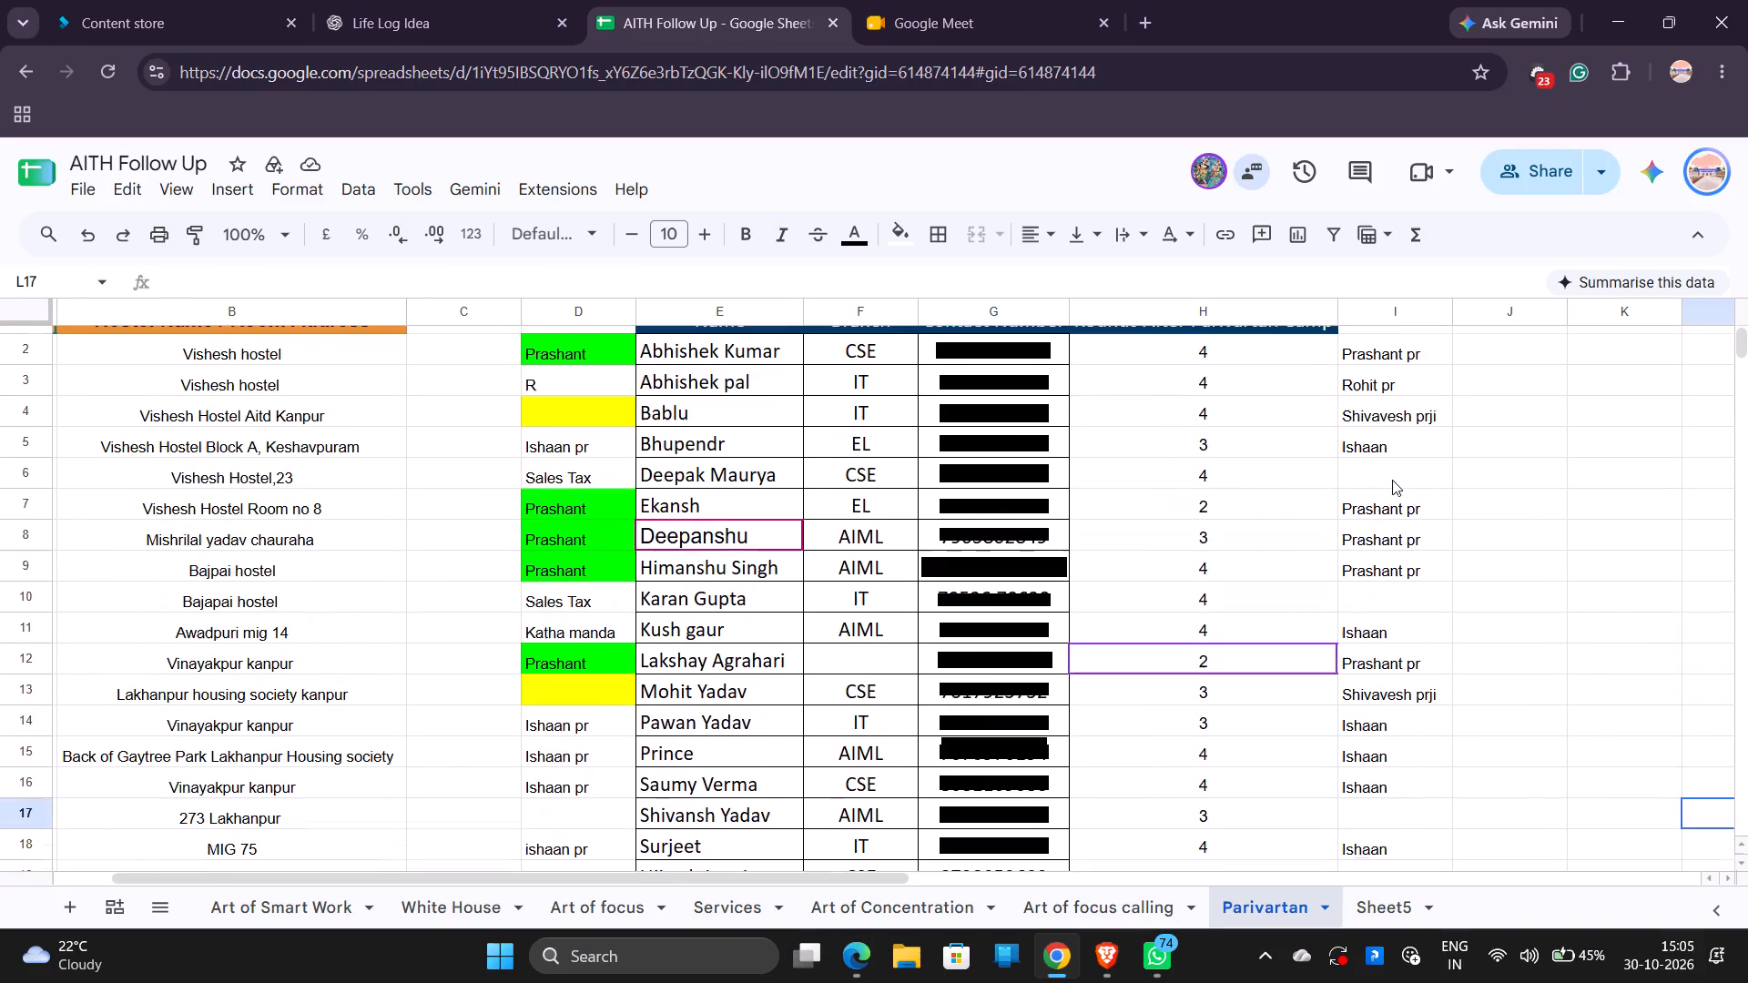
scroll(1392, 480, up, 1)
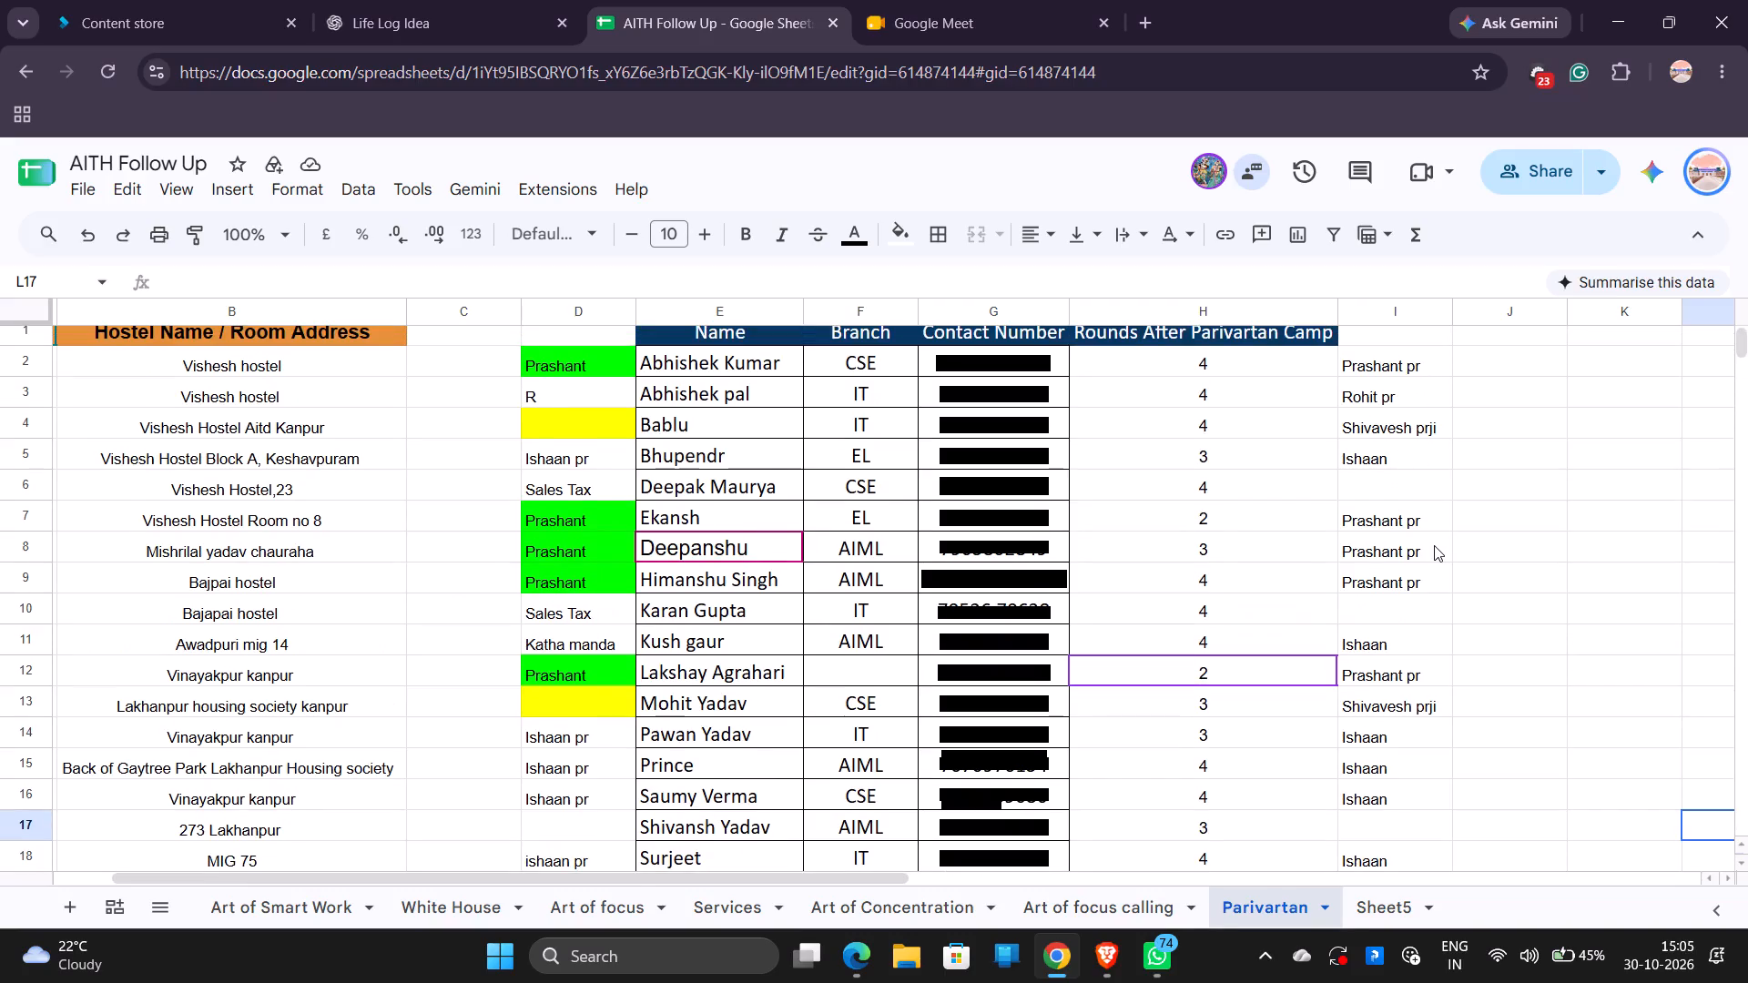
scroll(1434, 545, down, 1)
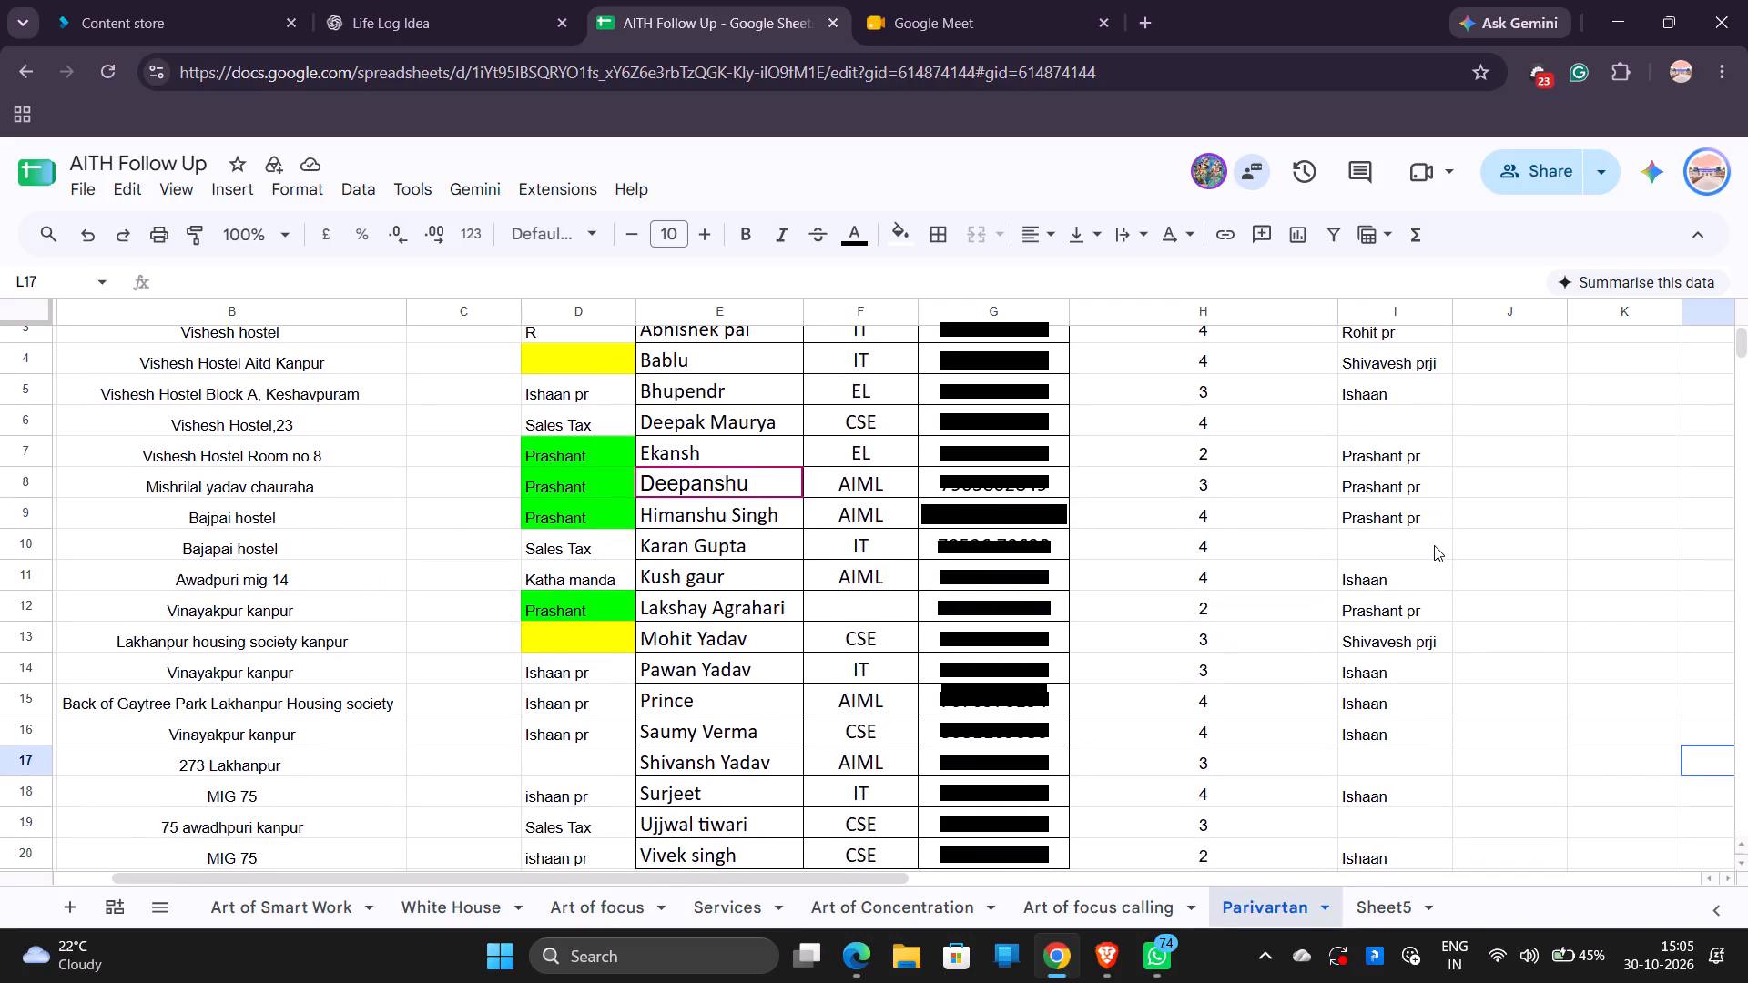
scroll(1434, 545, up, 2)
scroll(1434, 545, down, 1)
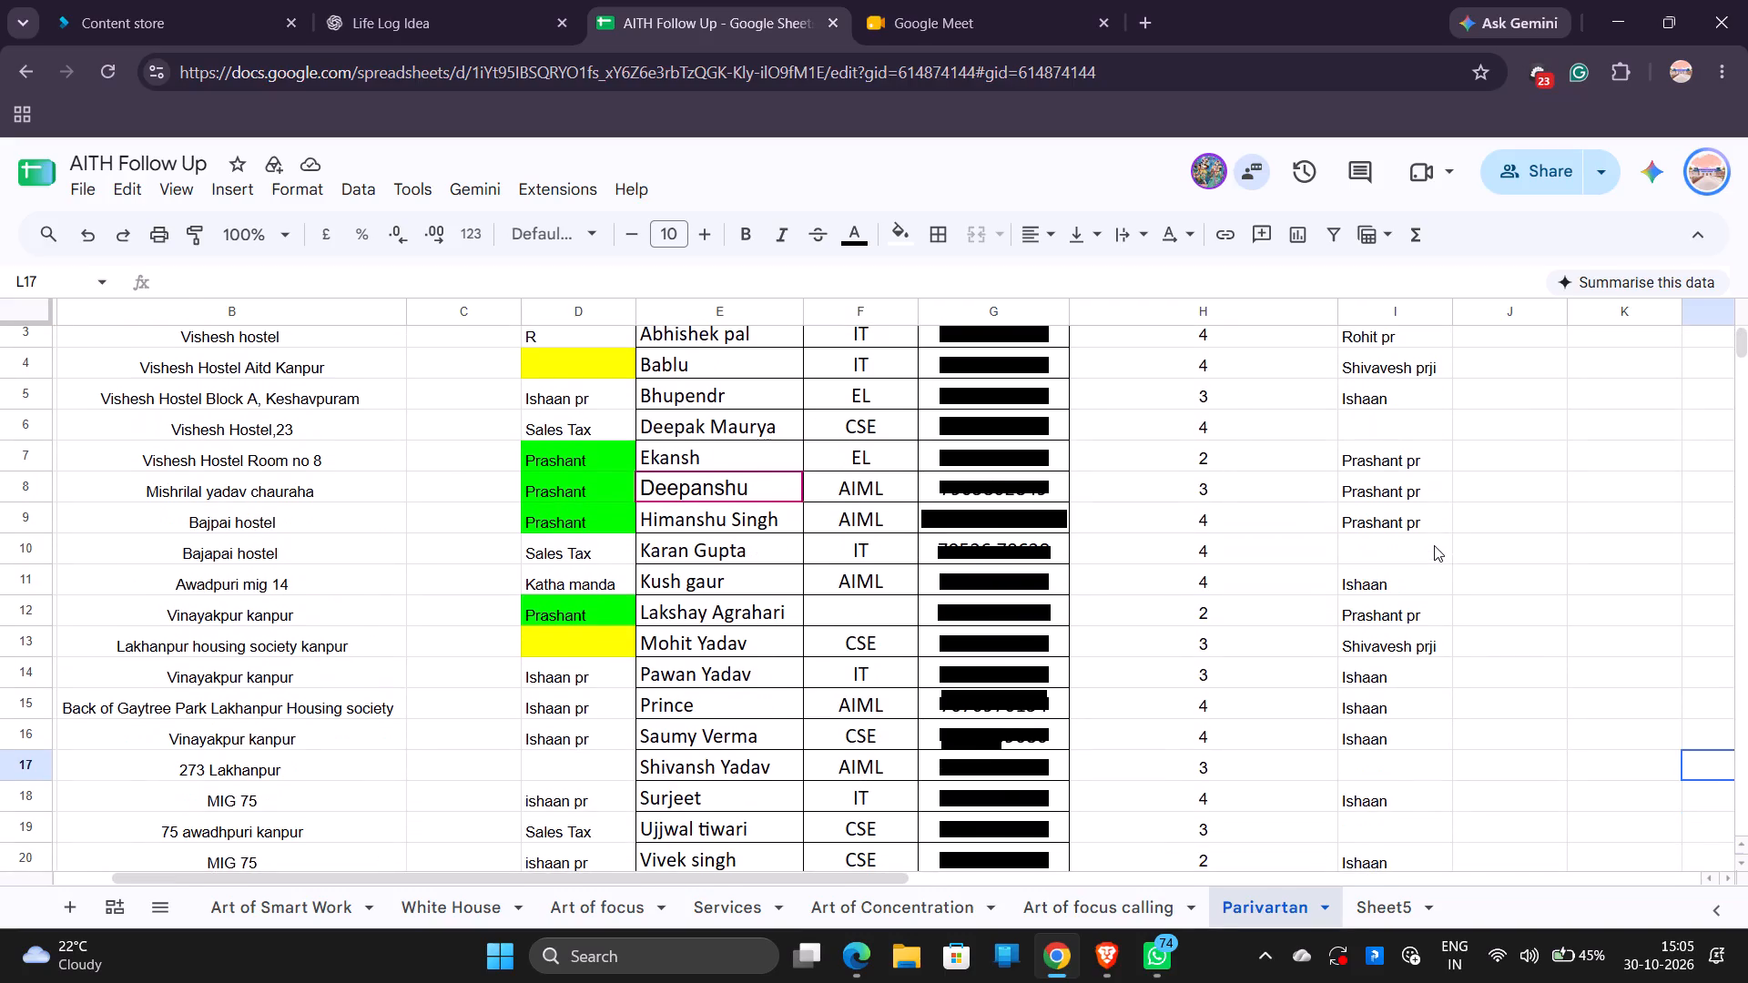
scroll(1434, 545, down, 1)
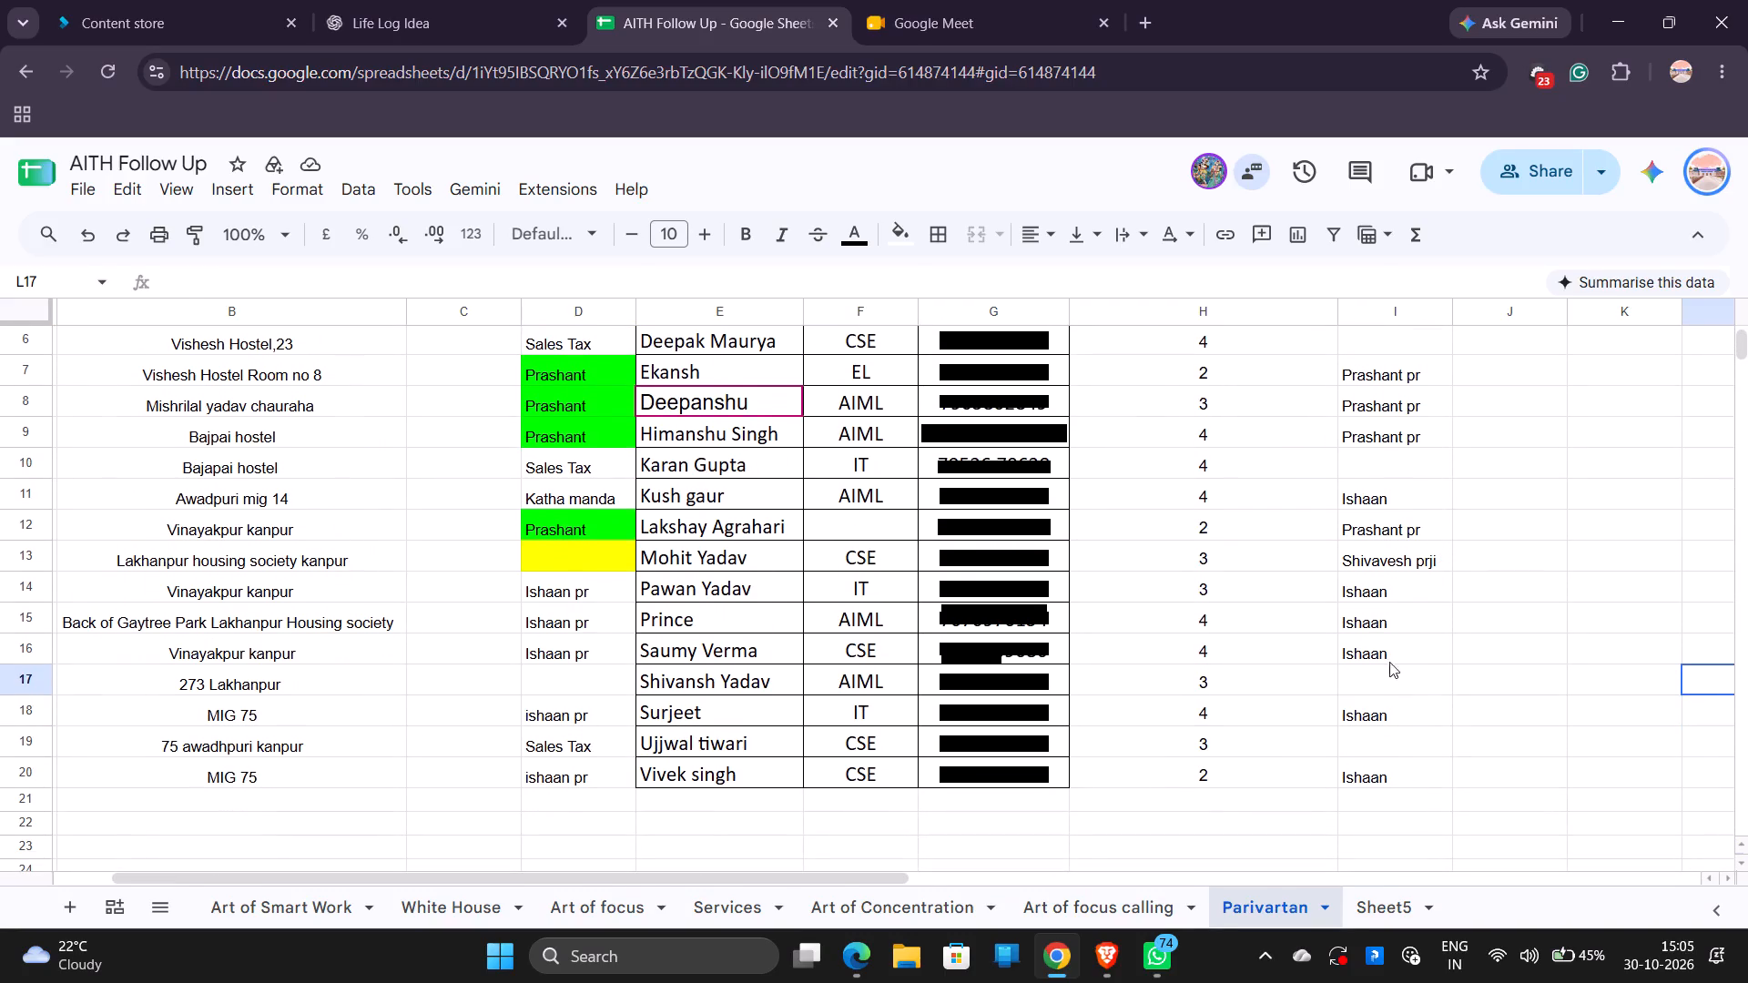
click(671, 737)
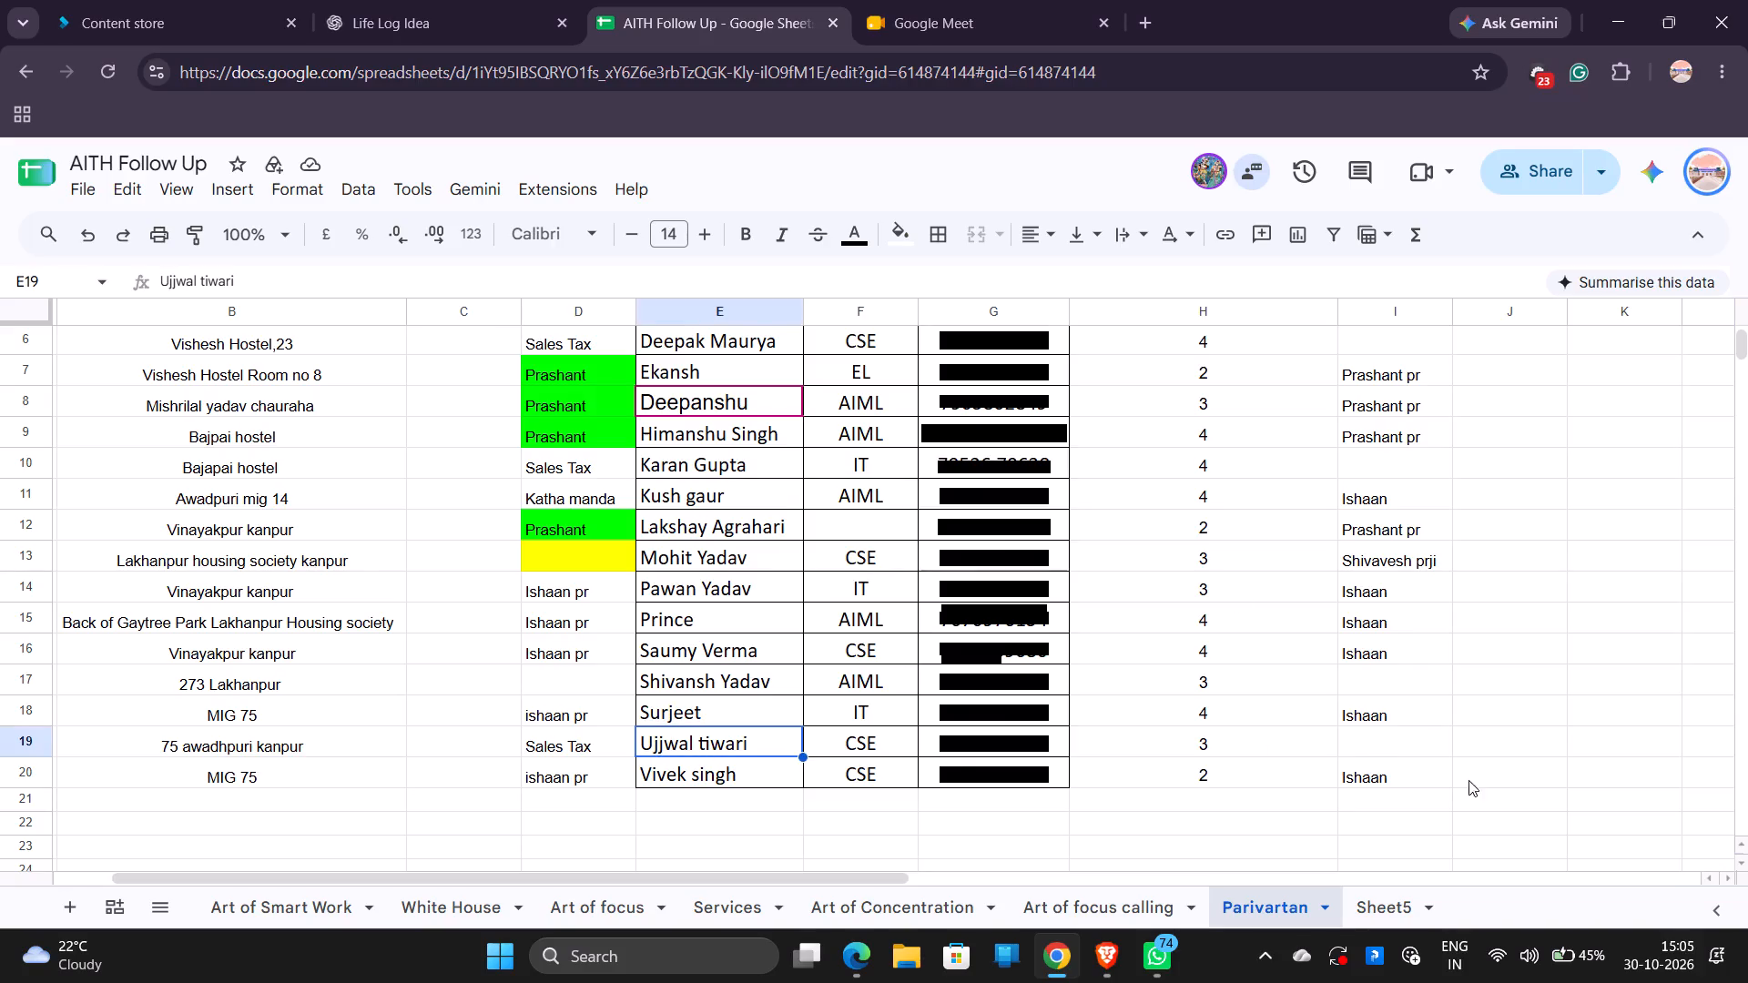
scroll(1203, 595, up, 2)
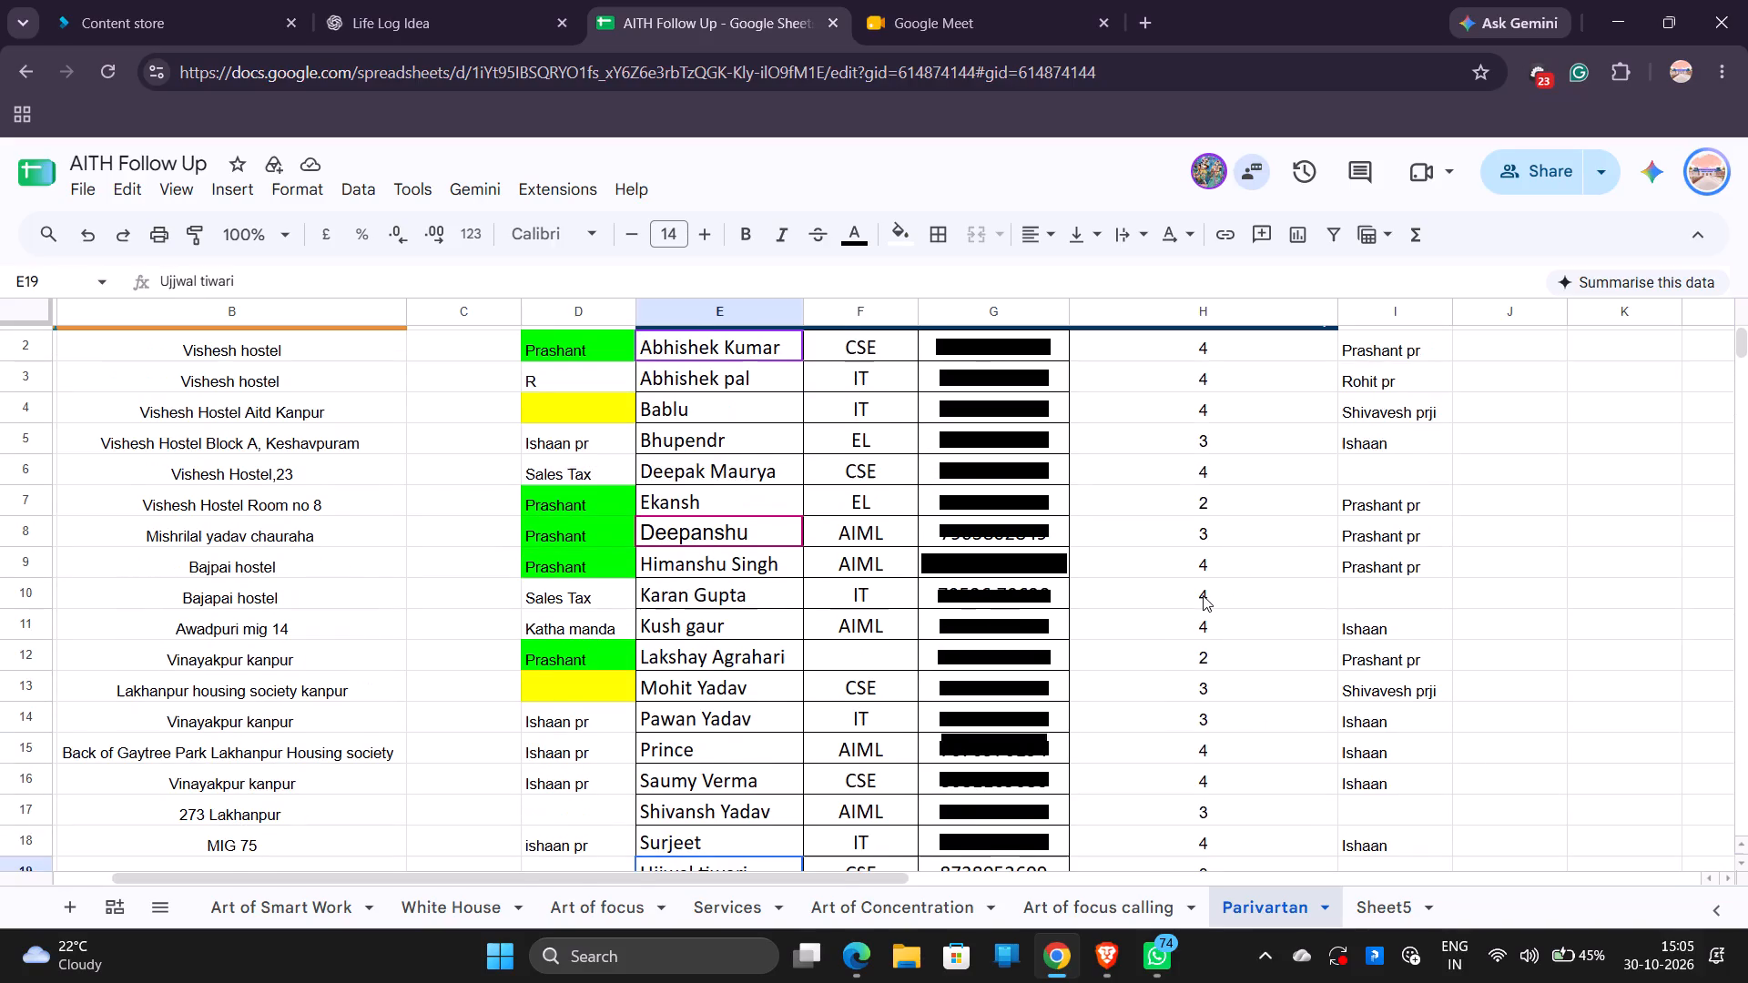
scroll(1203, 595, down, 2)
scroll(1203, 595, up, 1)
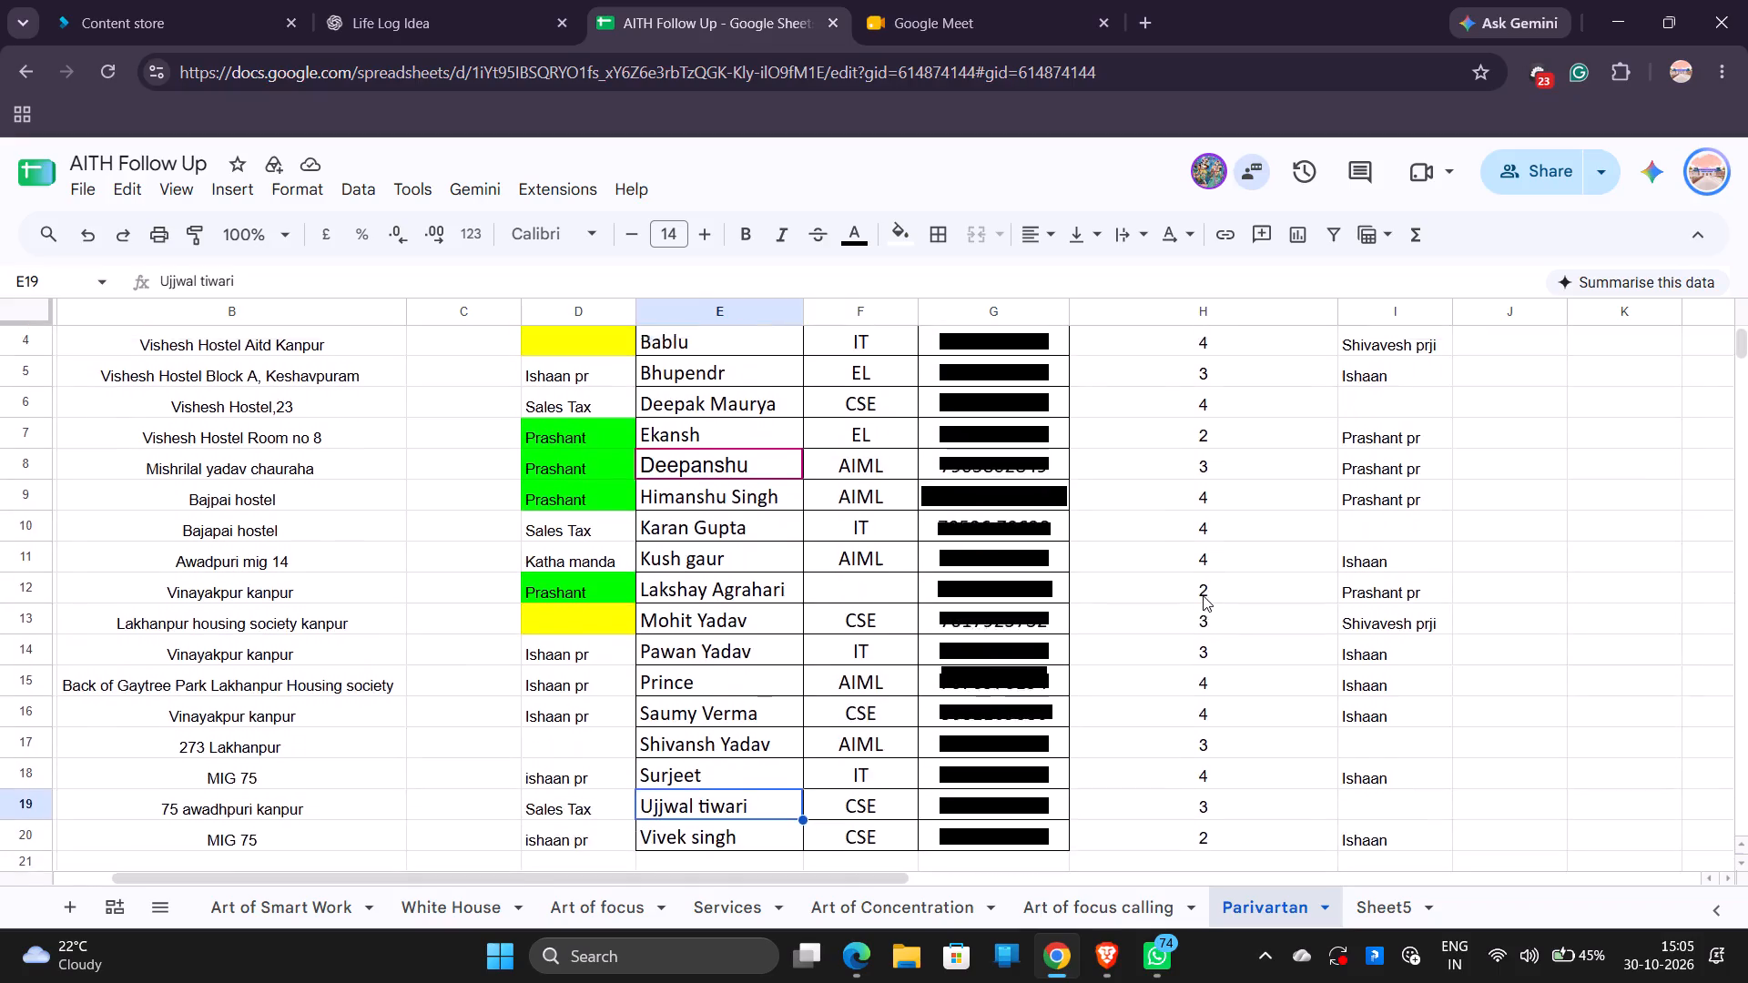
scroll(1203, 595, up, 1)
scroll(1203, 595, down, 1)
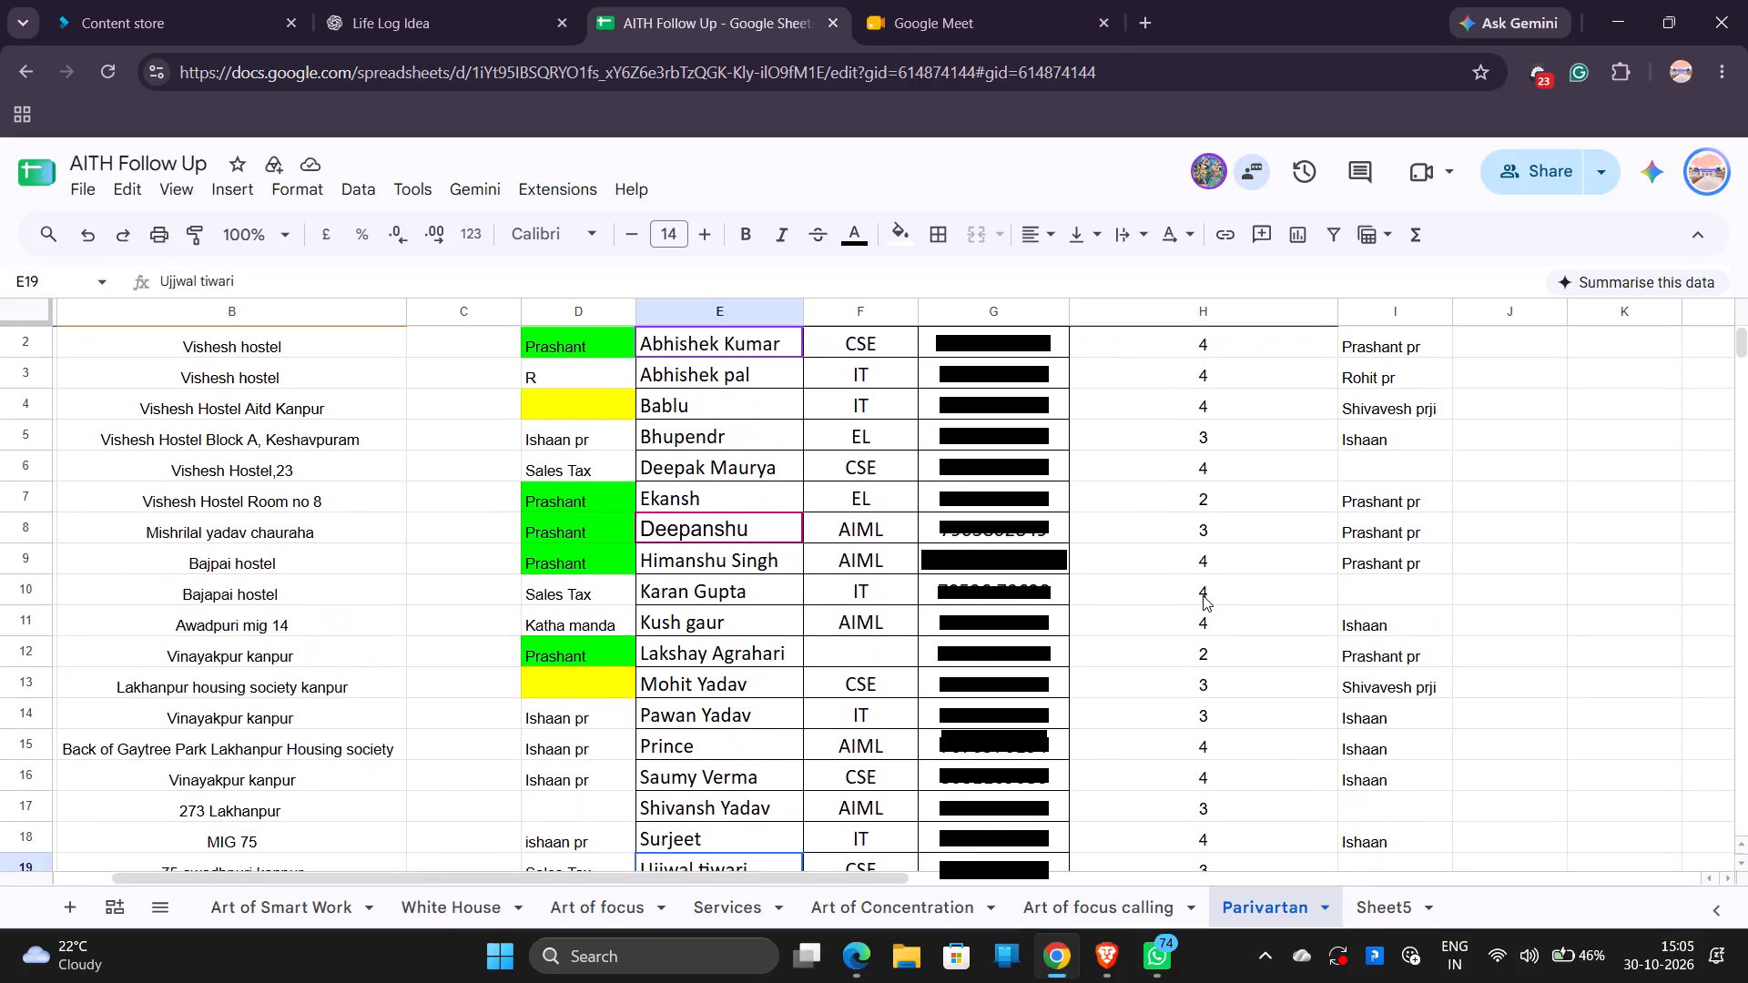
scroll(1203, 595, down, 1)
scroll(1203, 595, up, 1)
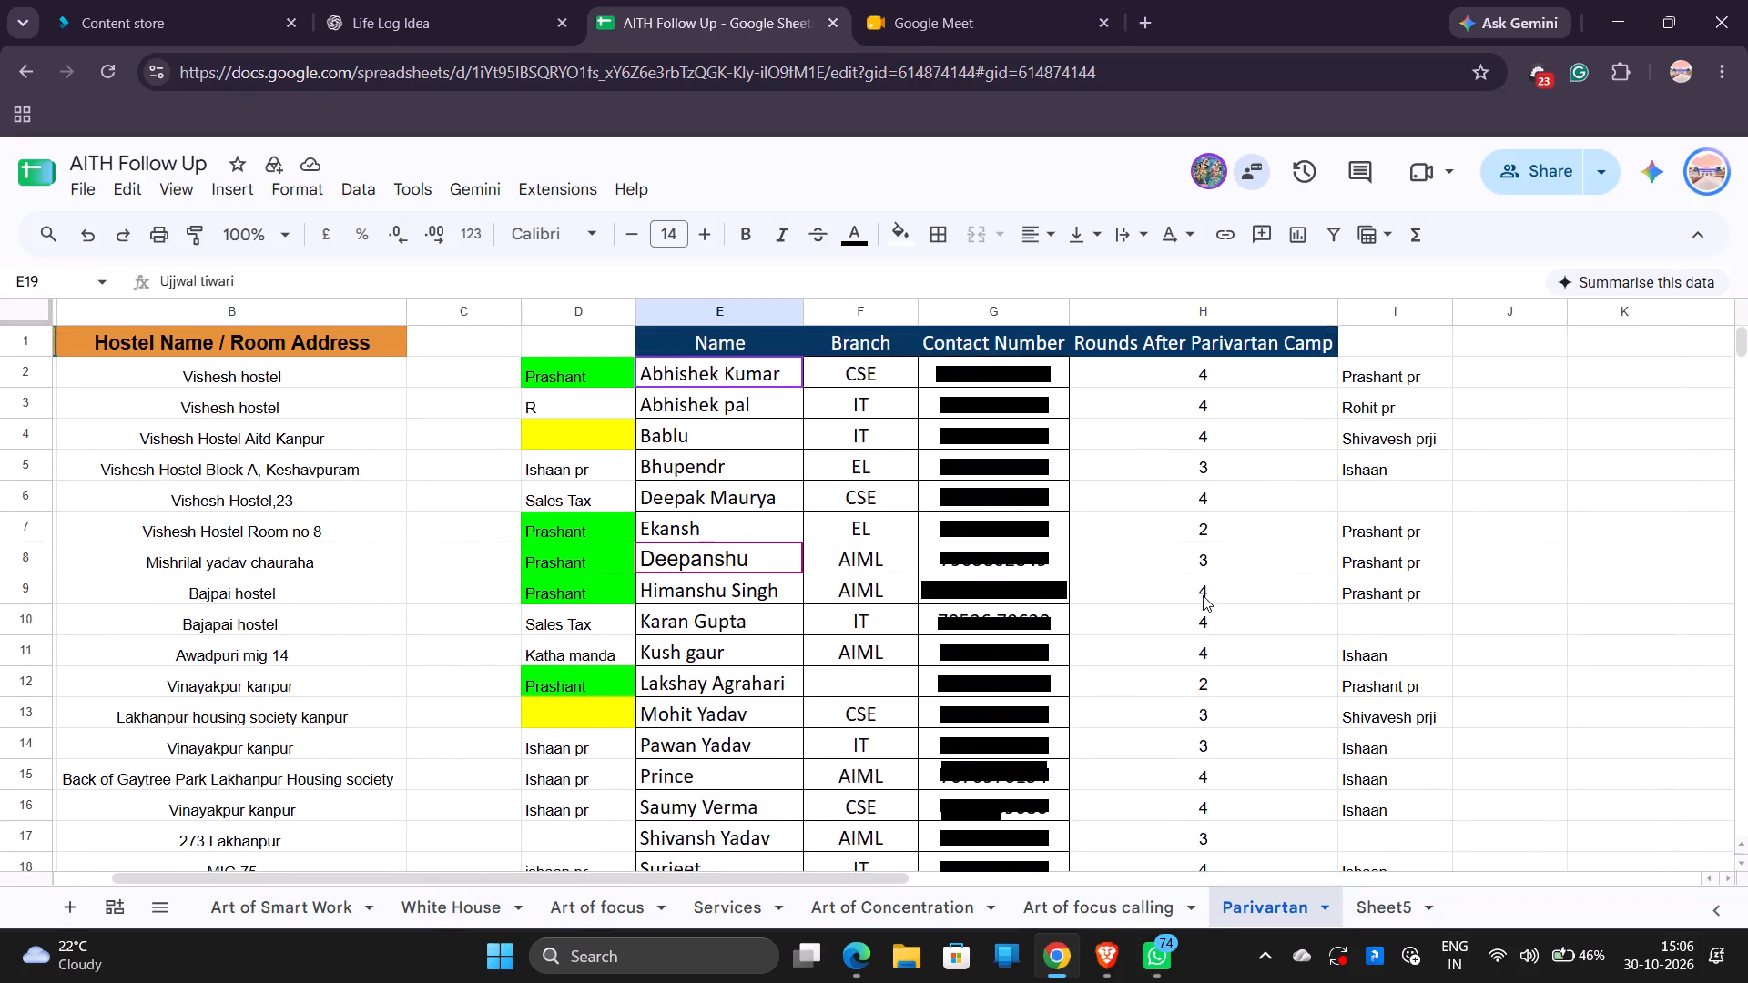
scroll(1203, 595, down, 2)
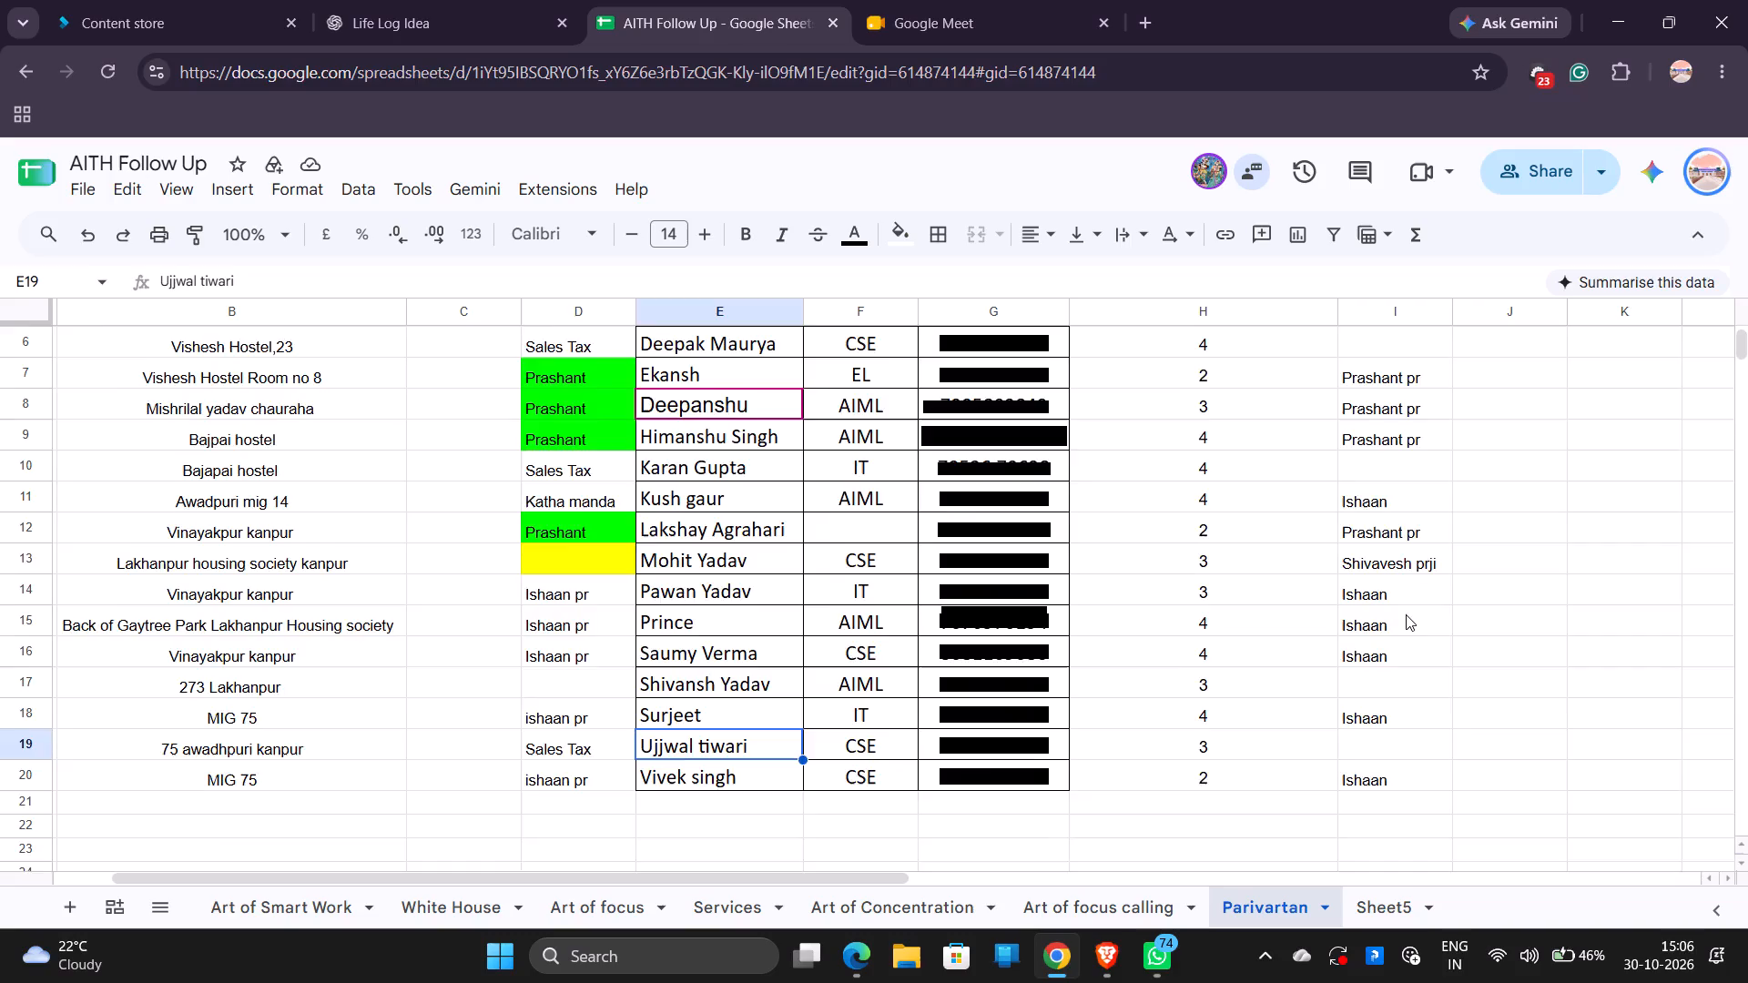
scroll(1406, 614, up, 2)
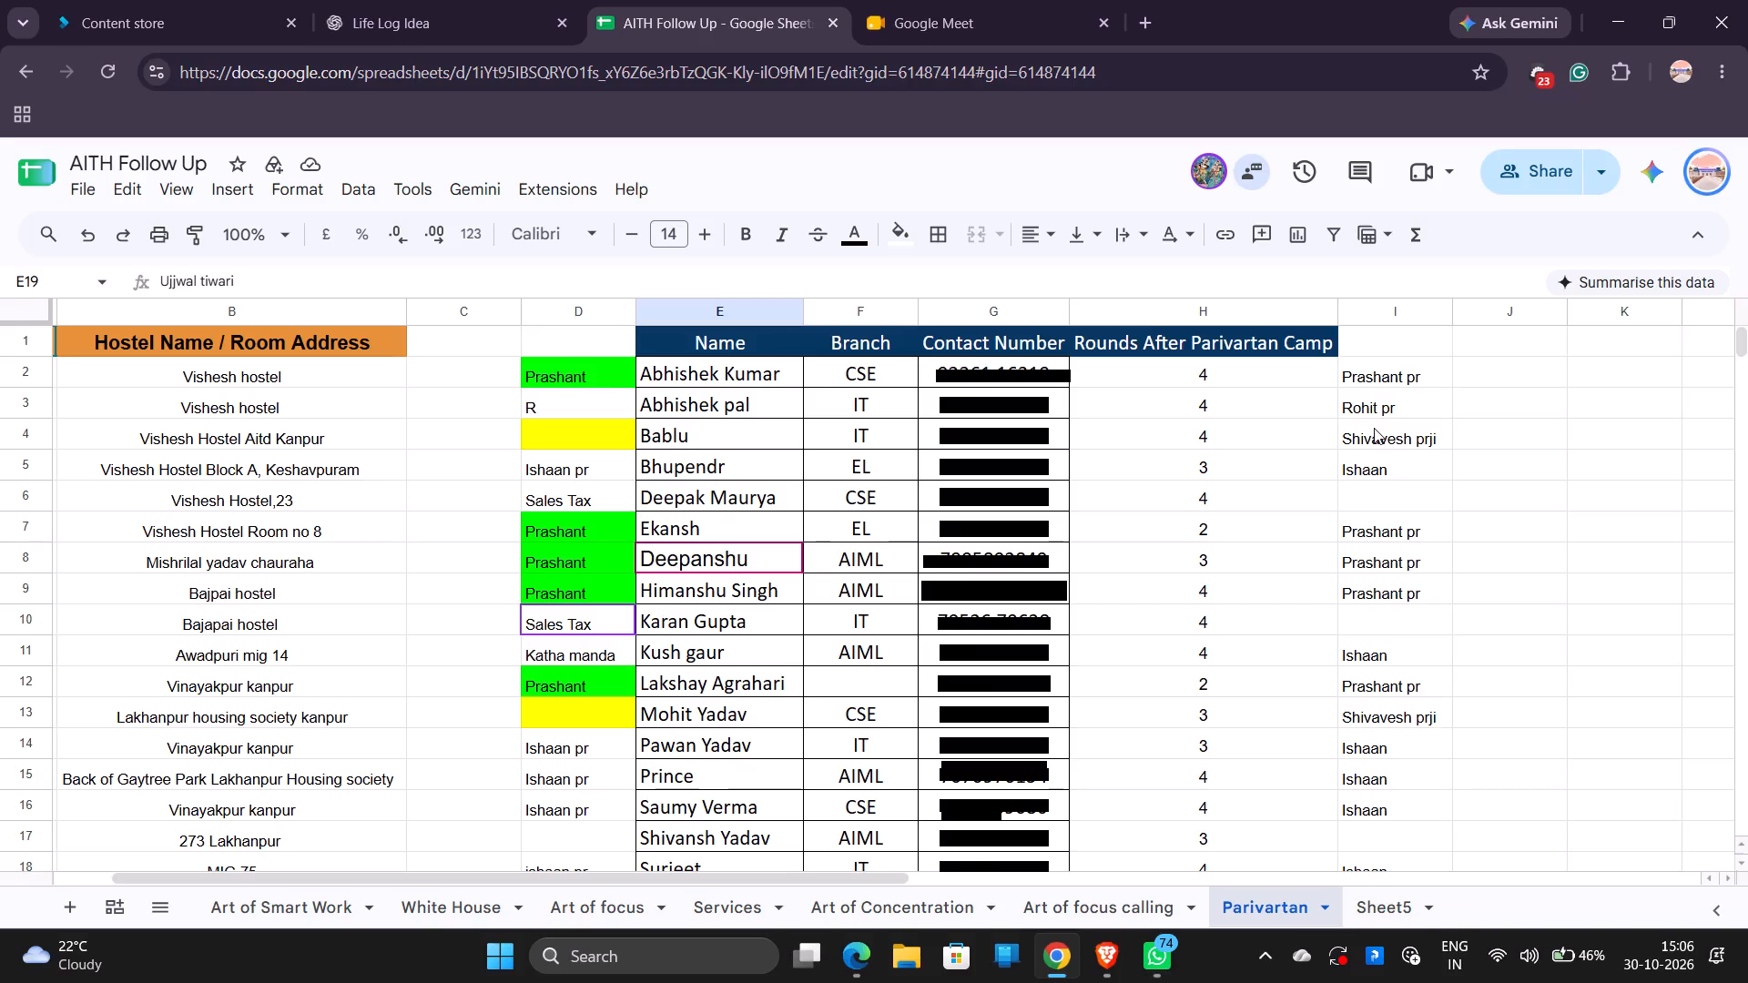
click(1395, 505)
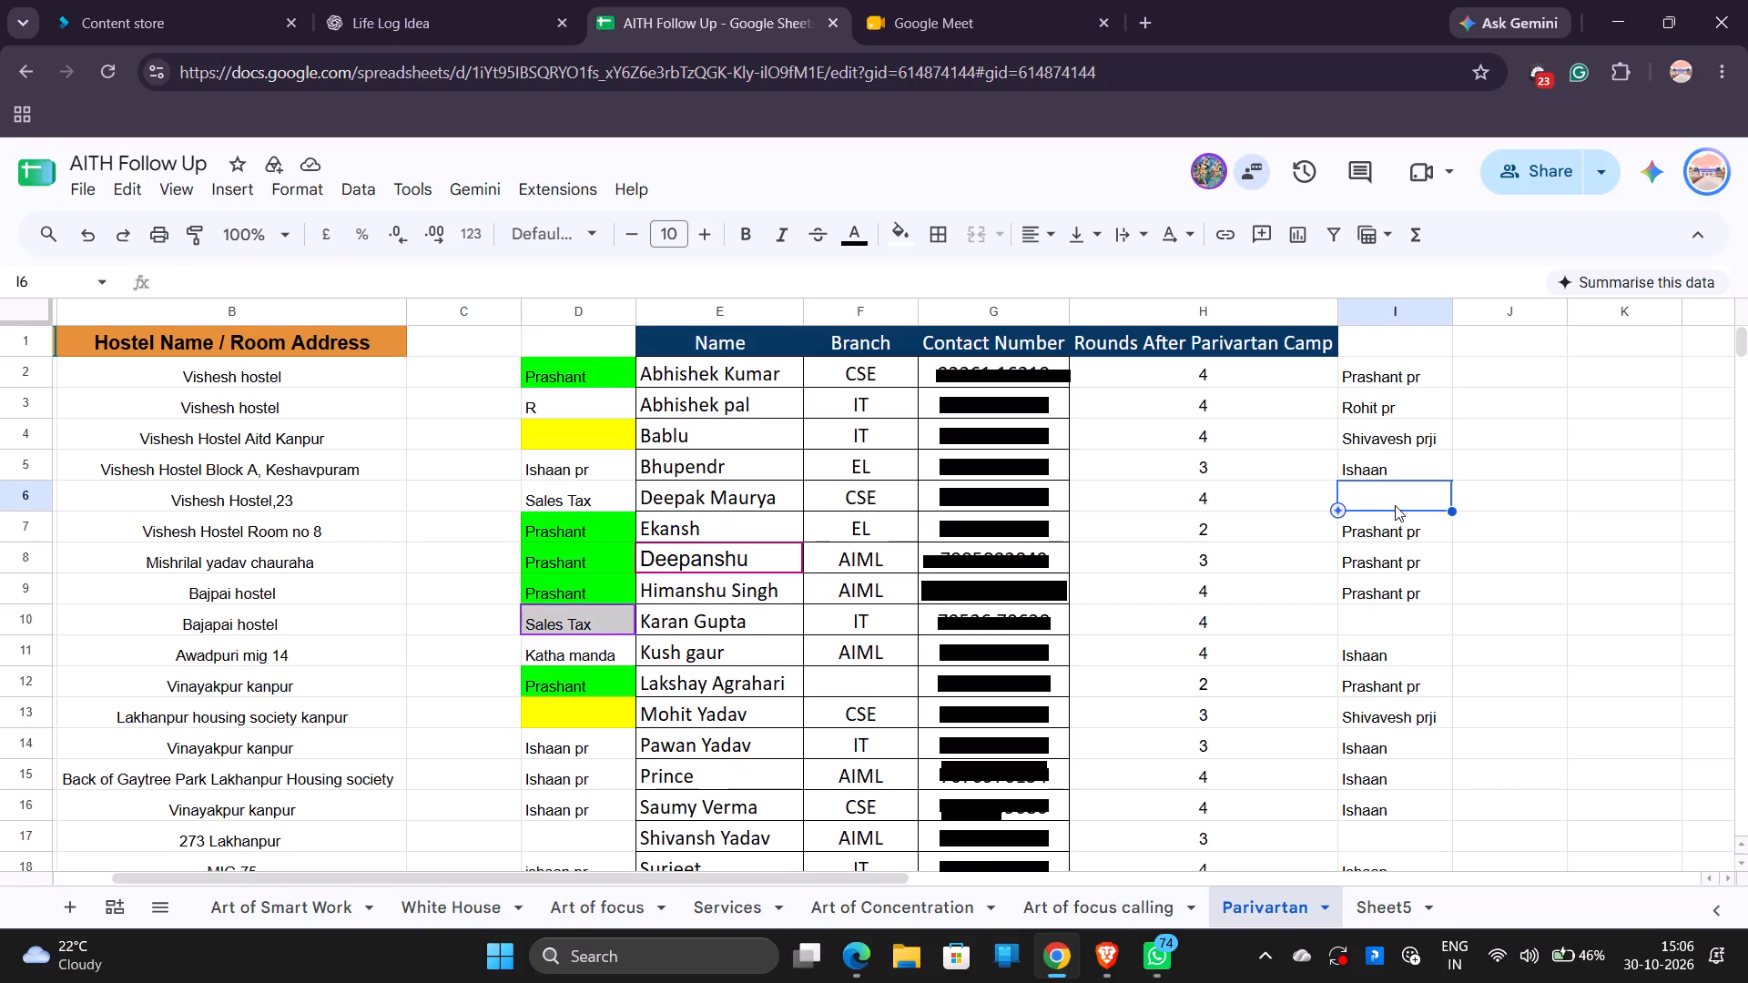
text(ohit)
key(space)
text(pr)
key(Down)
key(Down)
key(Down)
key(Down)
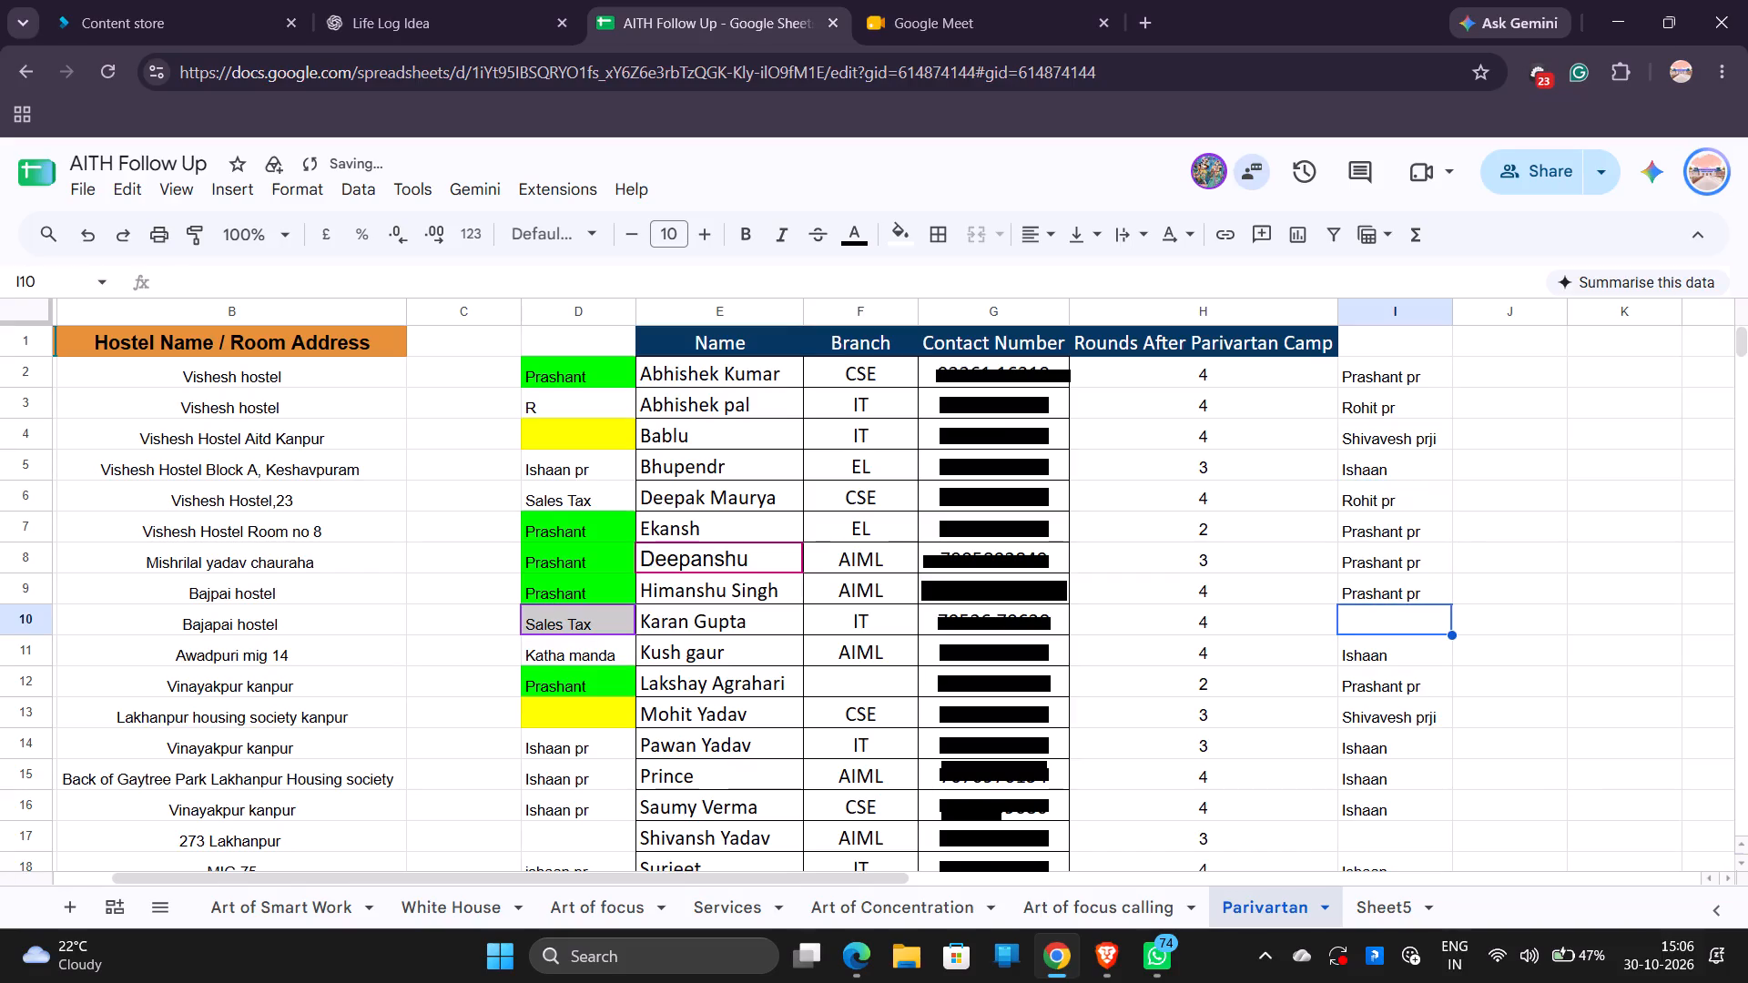
text(ohit pr)
key(Down)
key(Down)
key(Down)
key(Down)
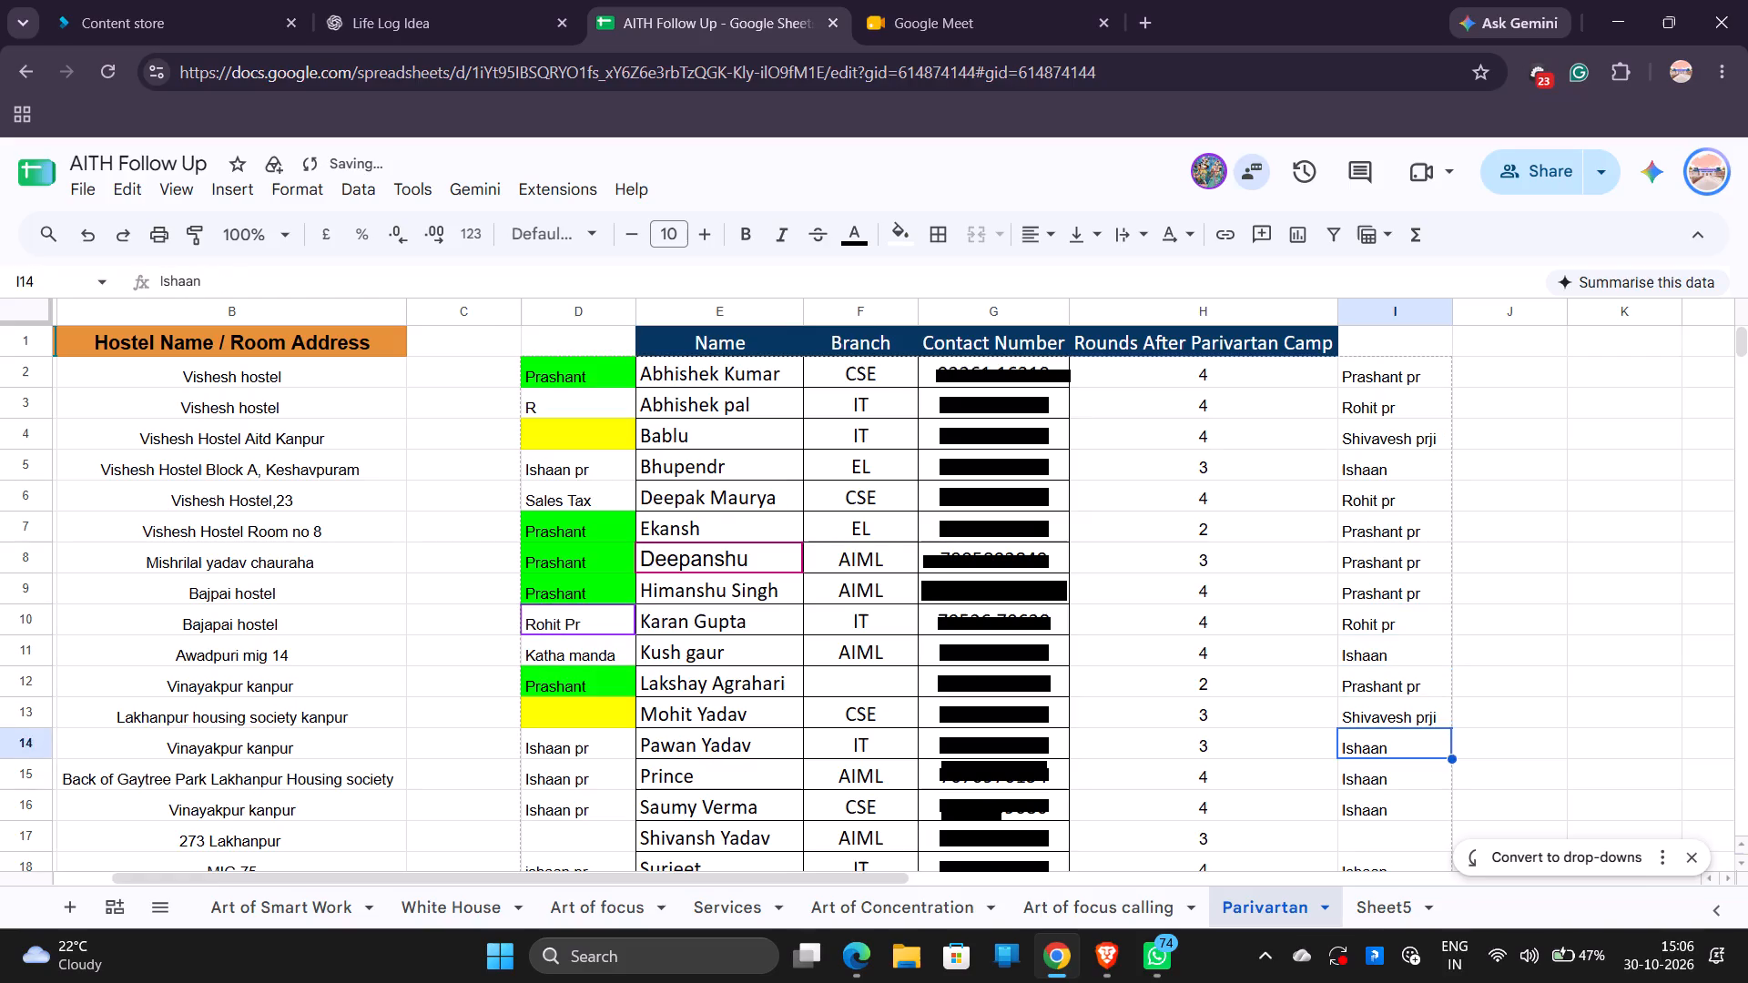
key(Down)
key(Down)
key(Down)
scroll(1395, 505, down, 2)
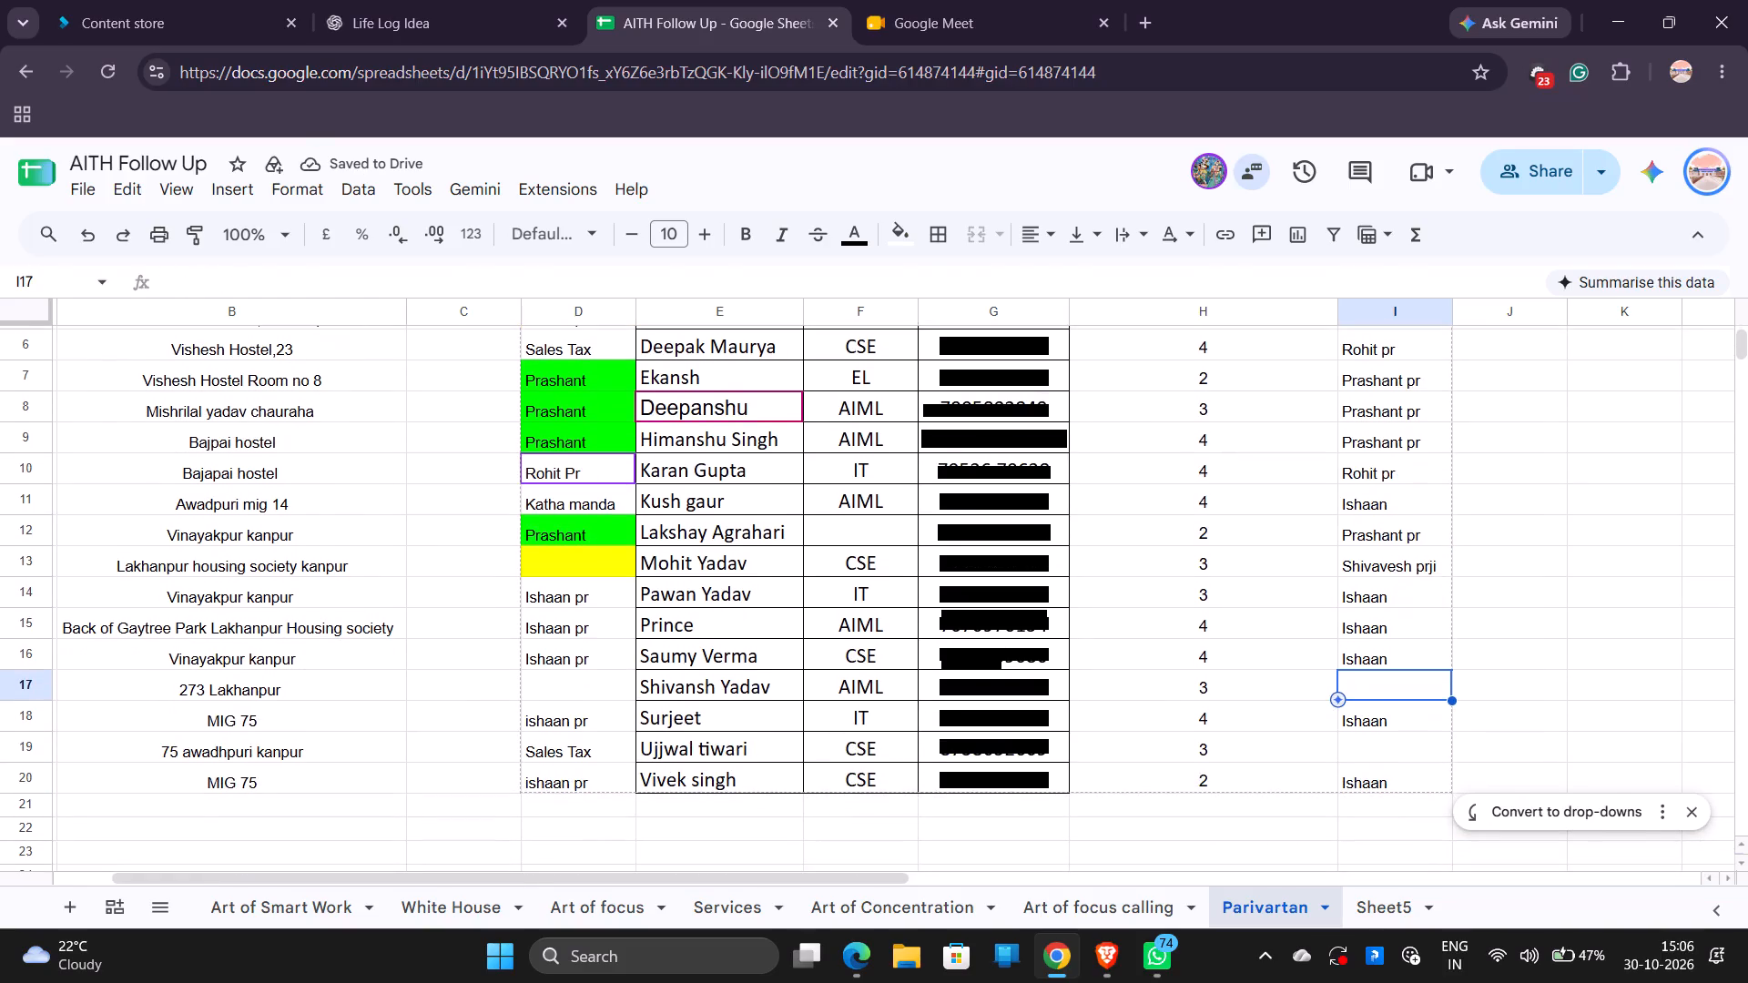
key(r)
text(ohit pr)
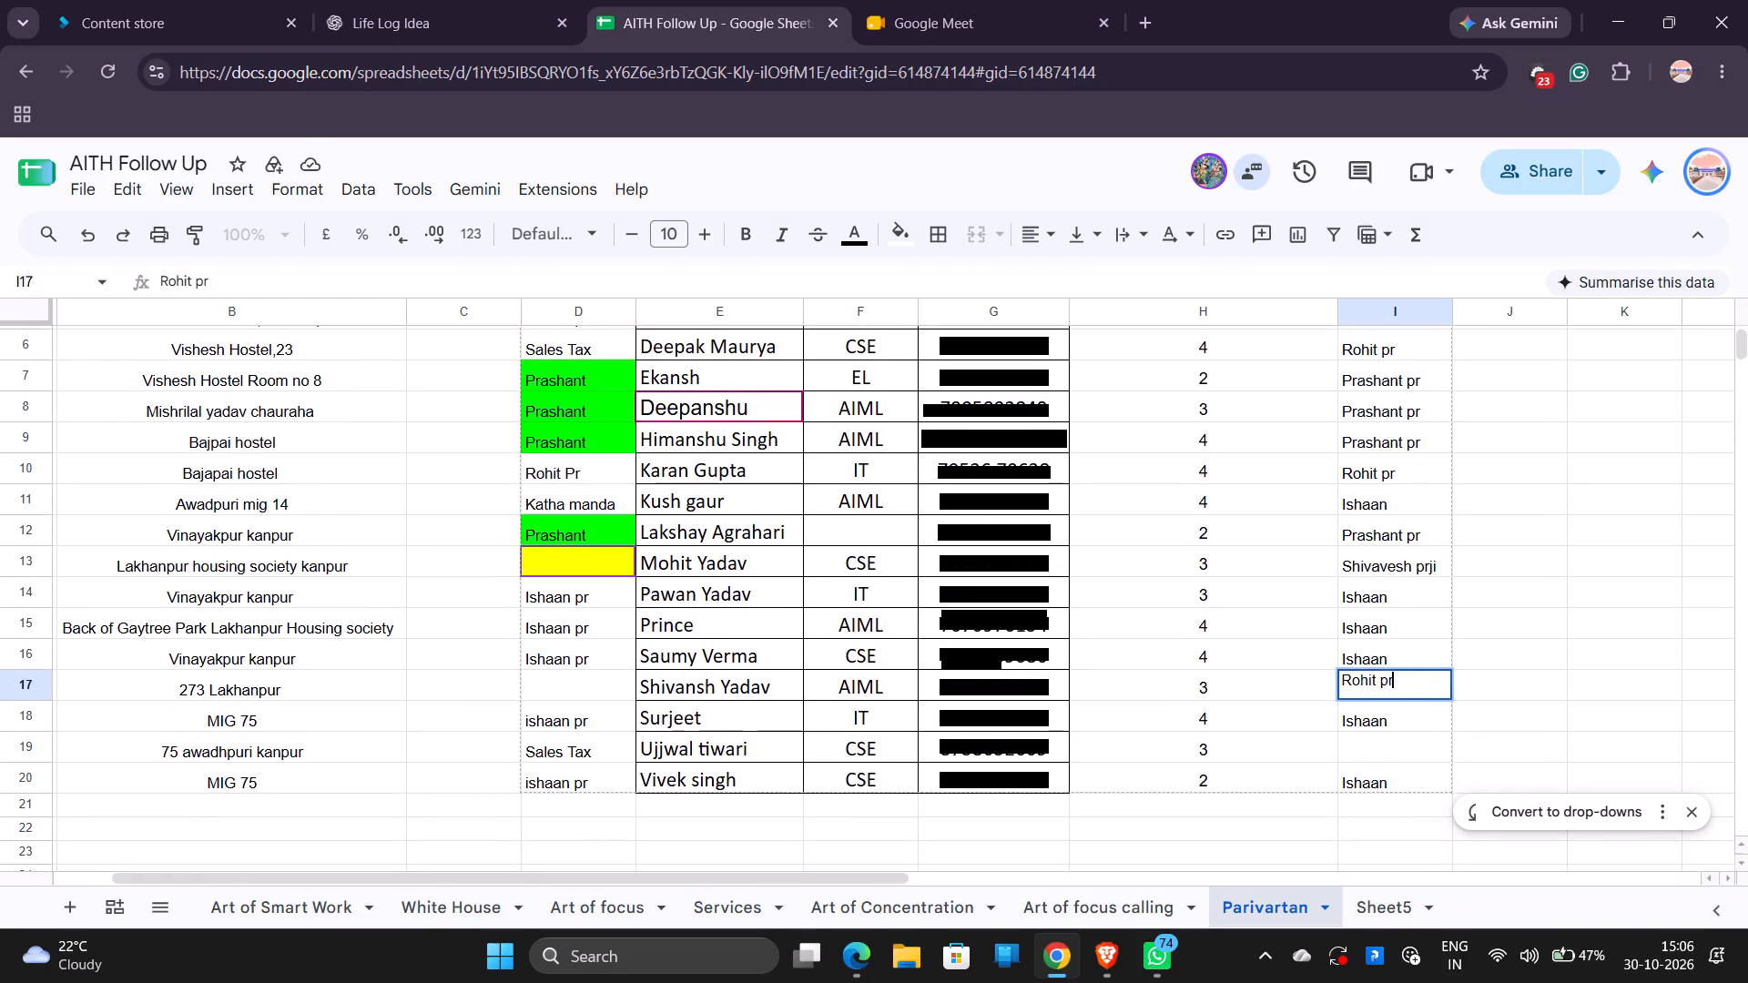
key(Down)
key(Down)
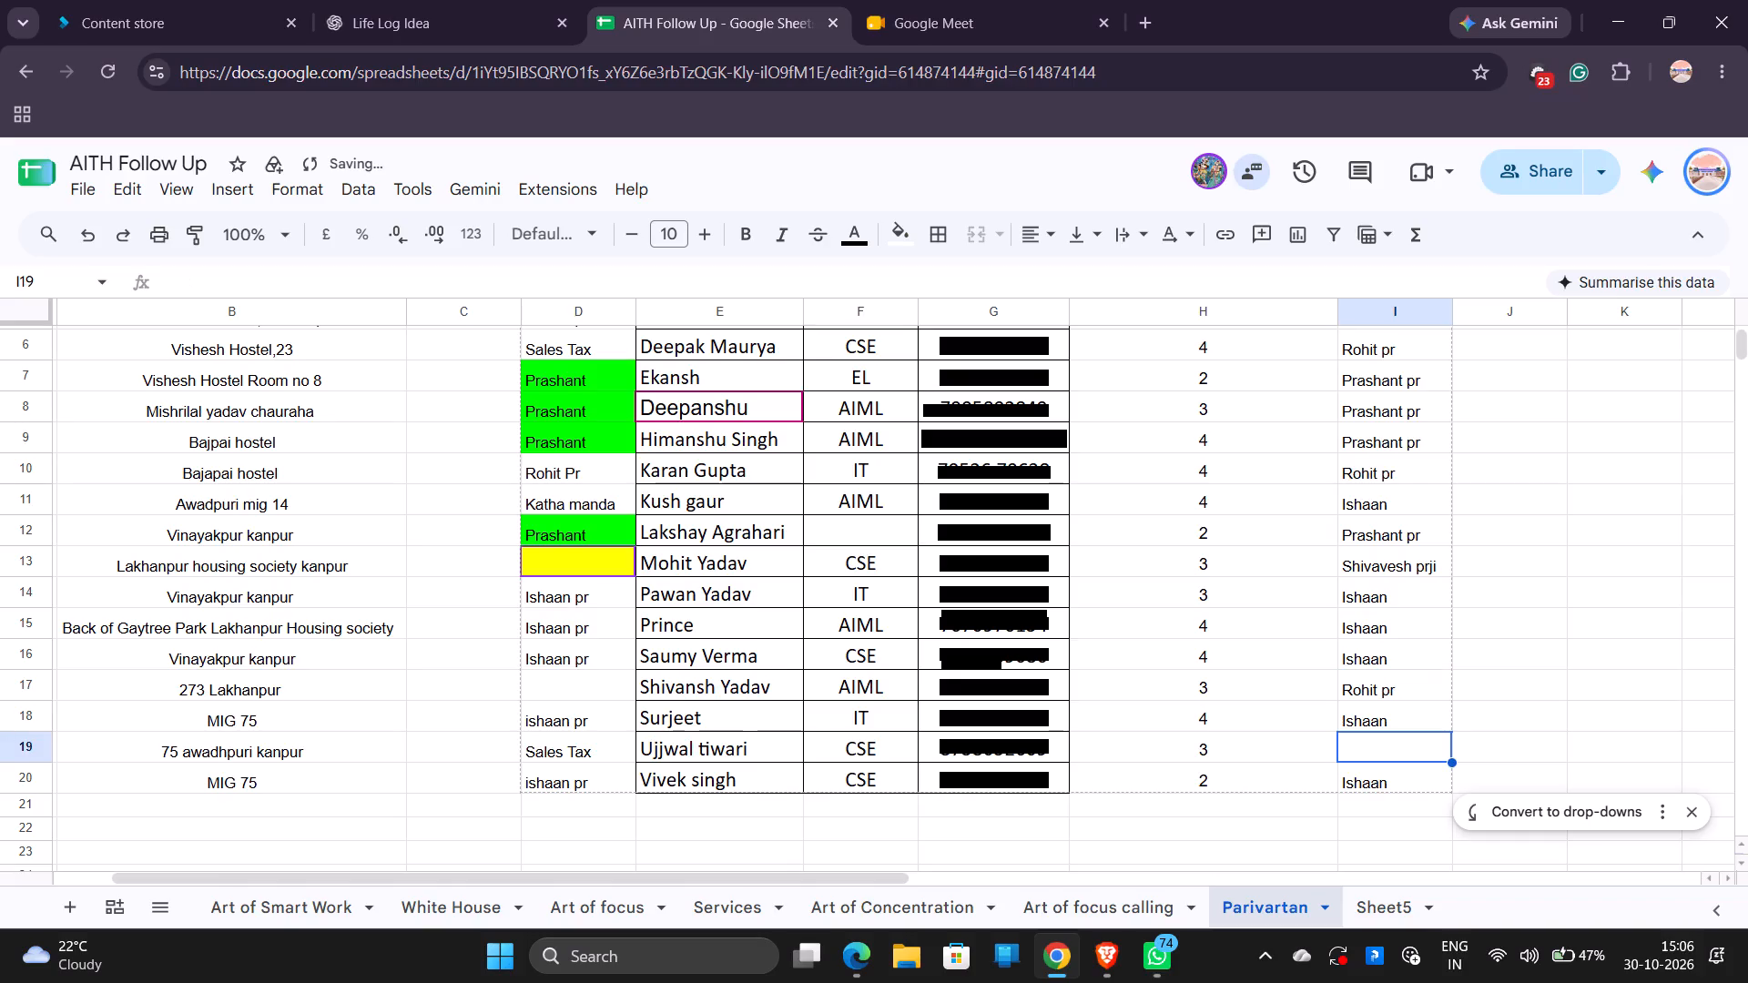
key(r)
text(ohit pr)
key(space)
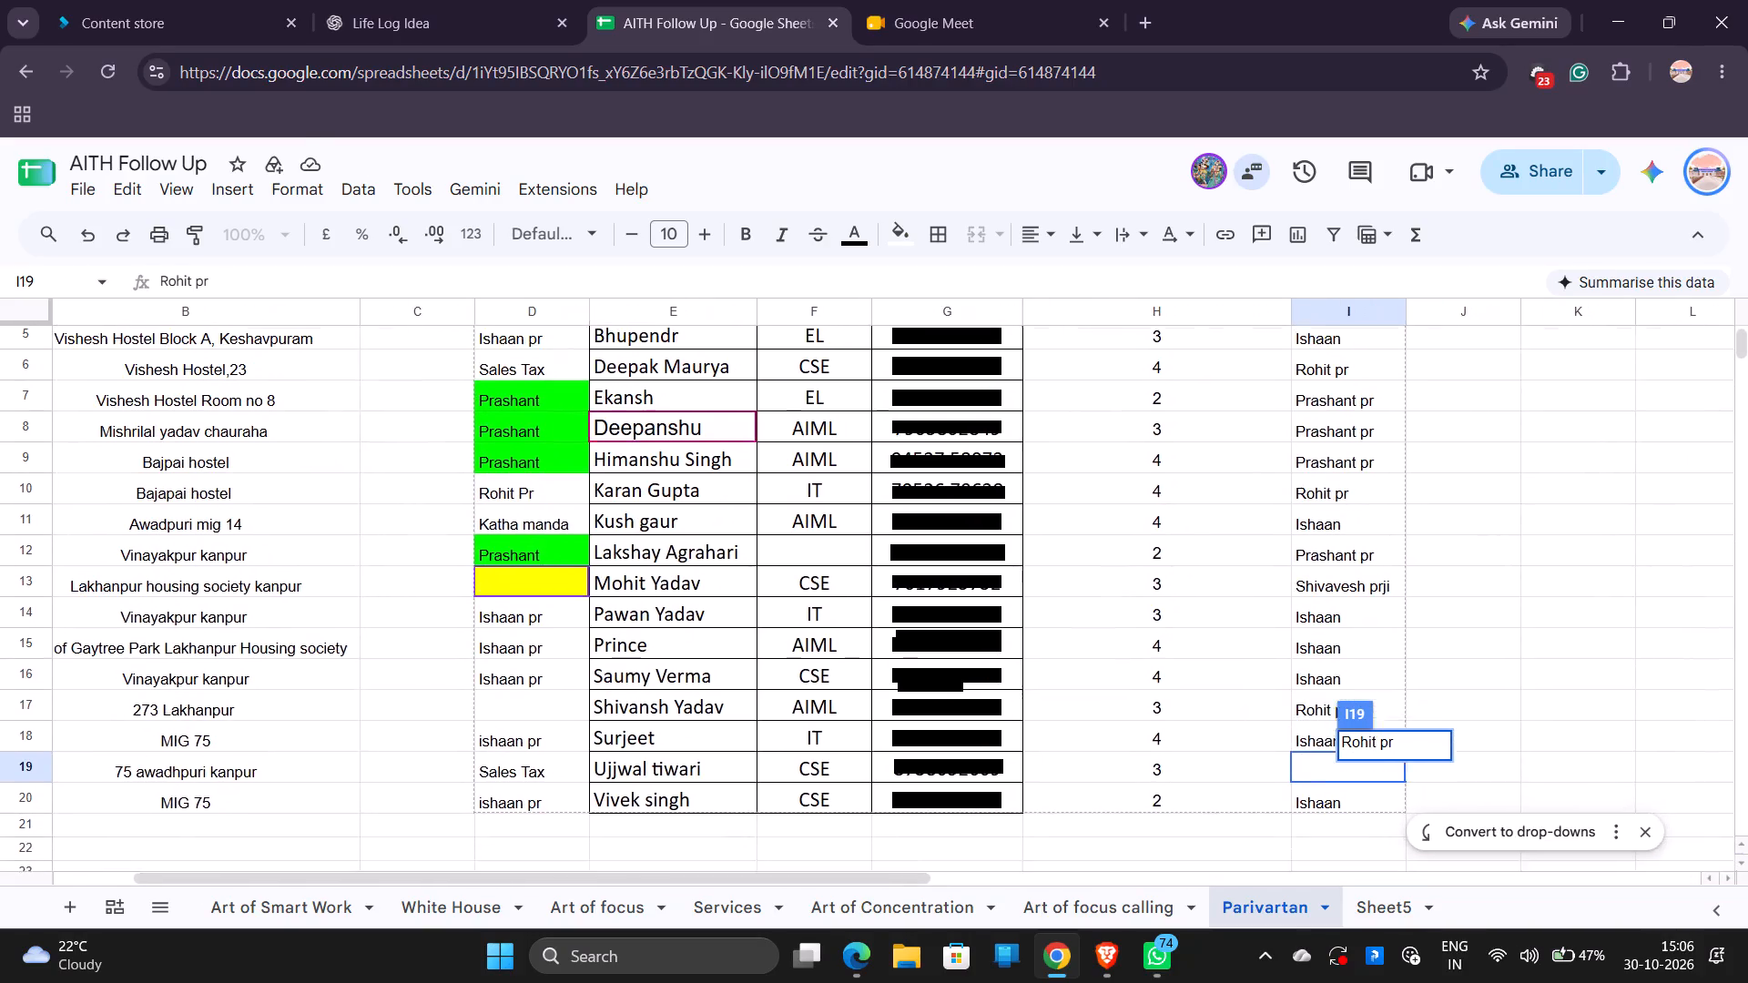
click(1629, 492)
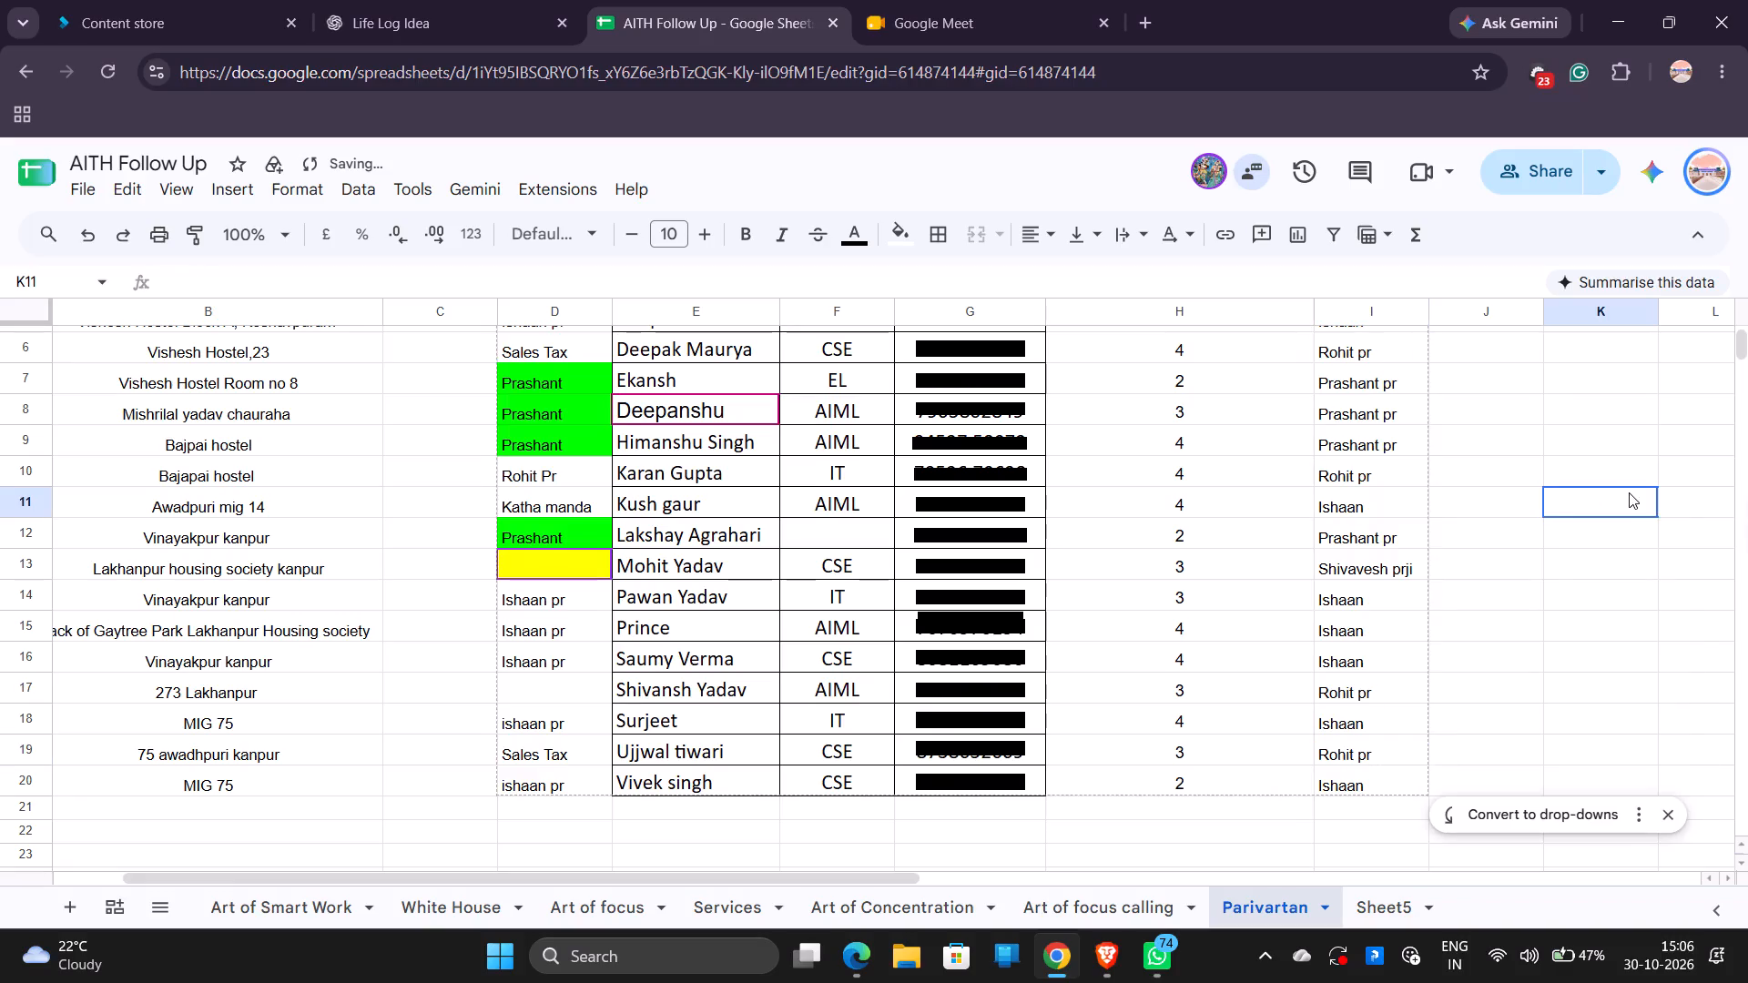
Check the column I assignee list for rows 2 to 20 against the student rows.
scroll(1515, 370, right, 1)
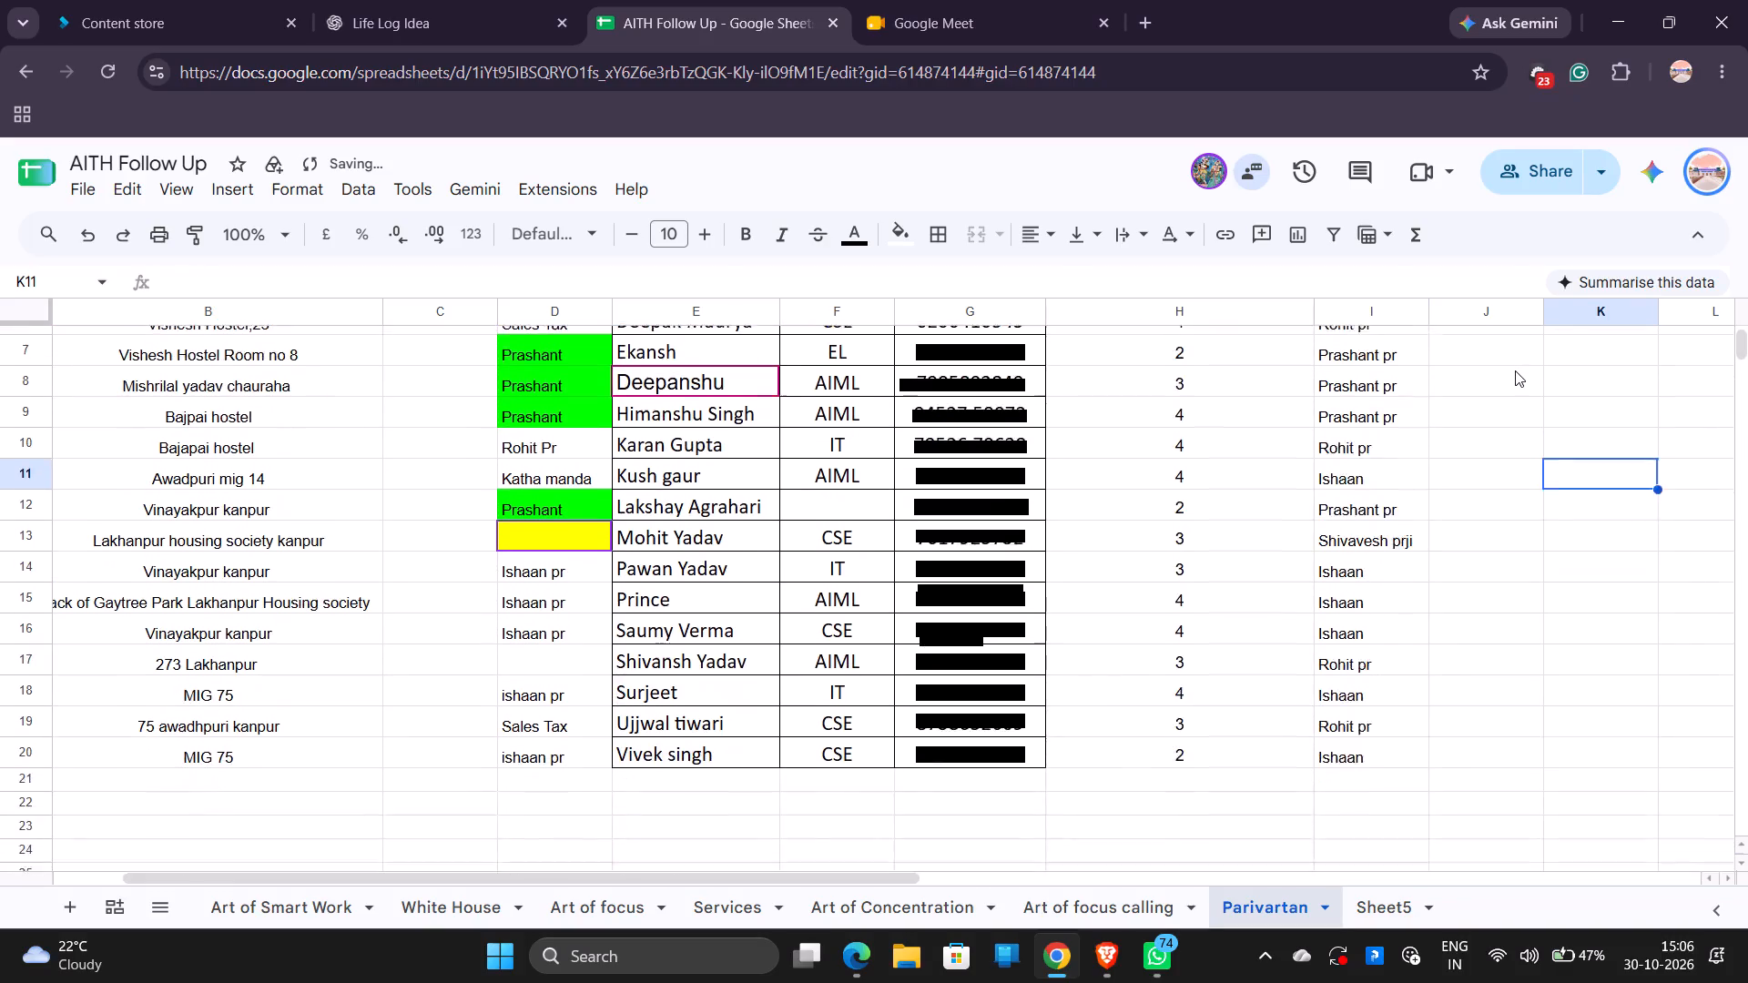
scroll(1515, 370, right, 1)
scroll(1515, 370, up, 2)
scroll(1515, 370, down, 1)
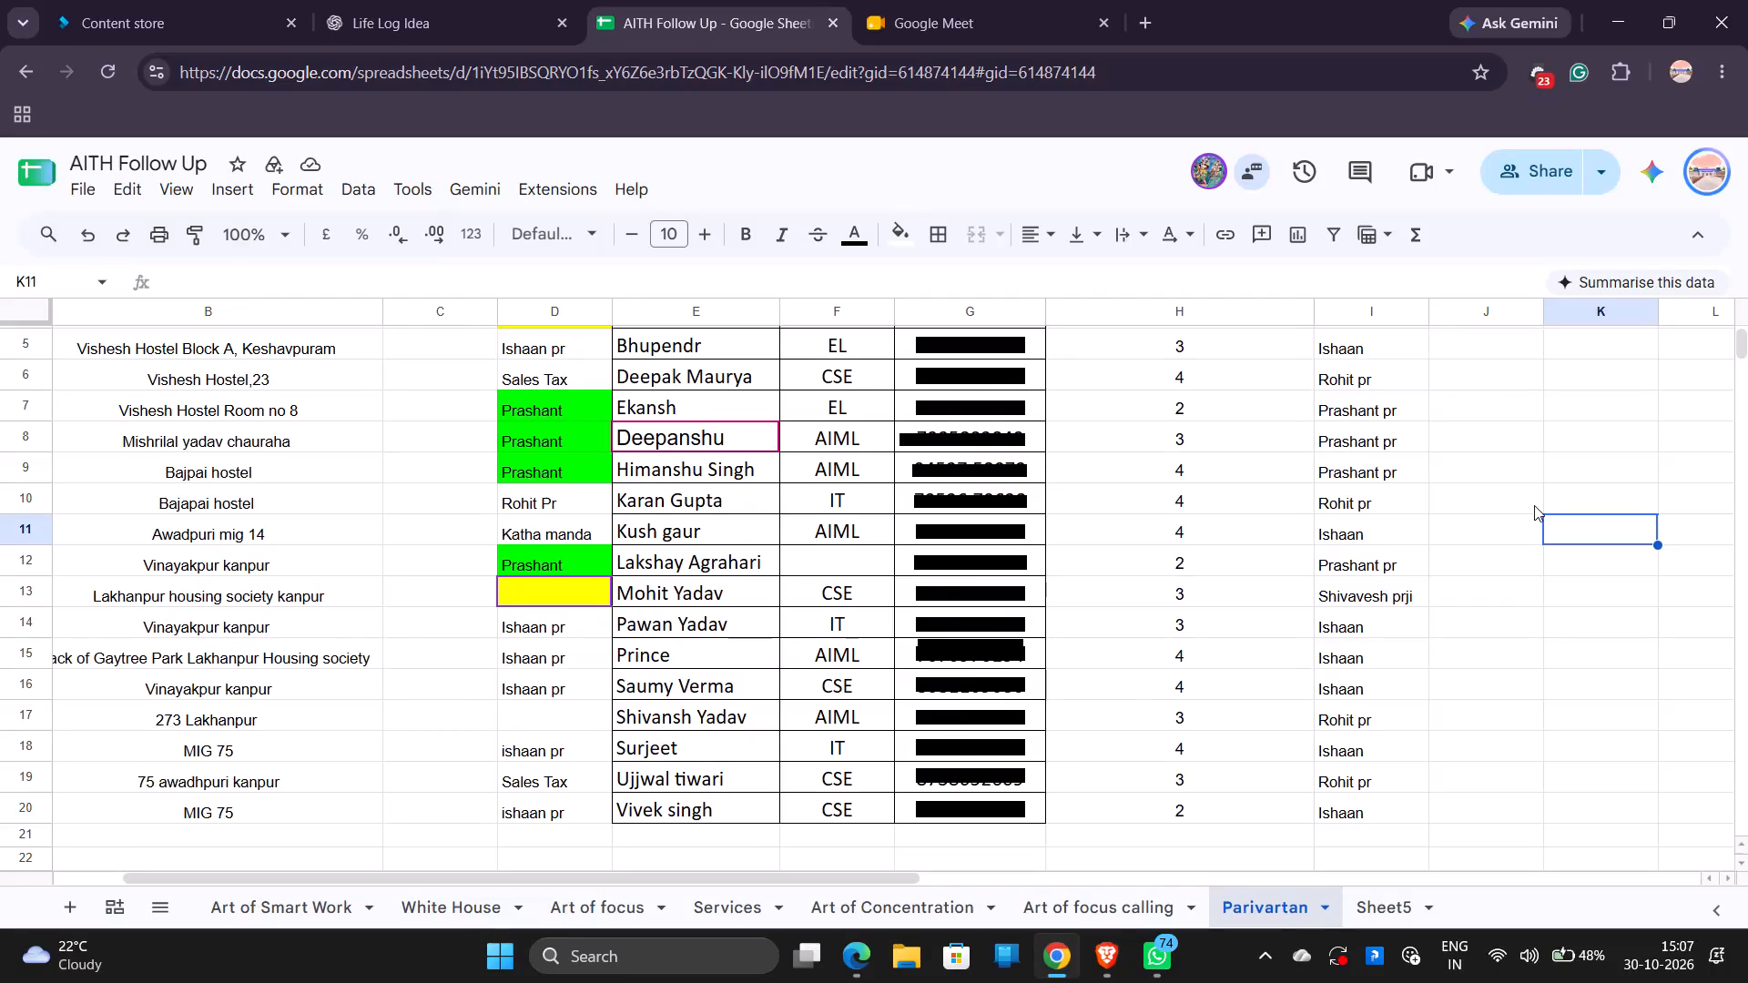
scroll(1534, 505, up, 1)
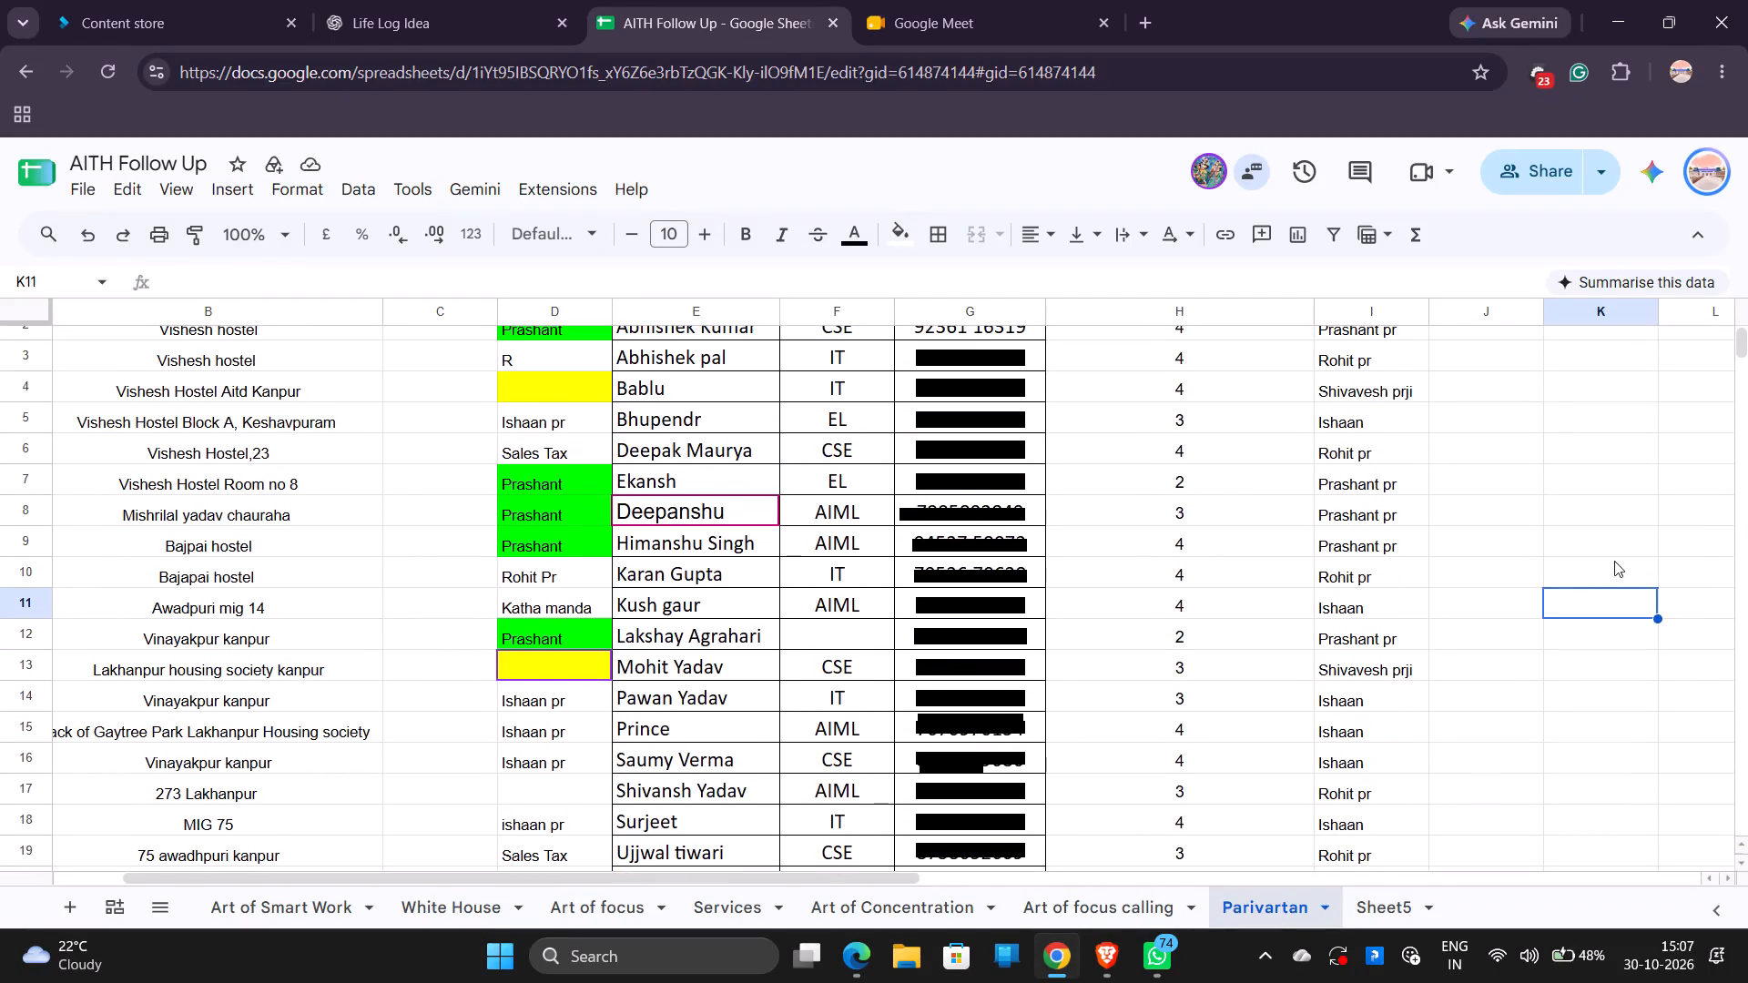
scroll(1555, 467, up, 1)
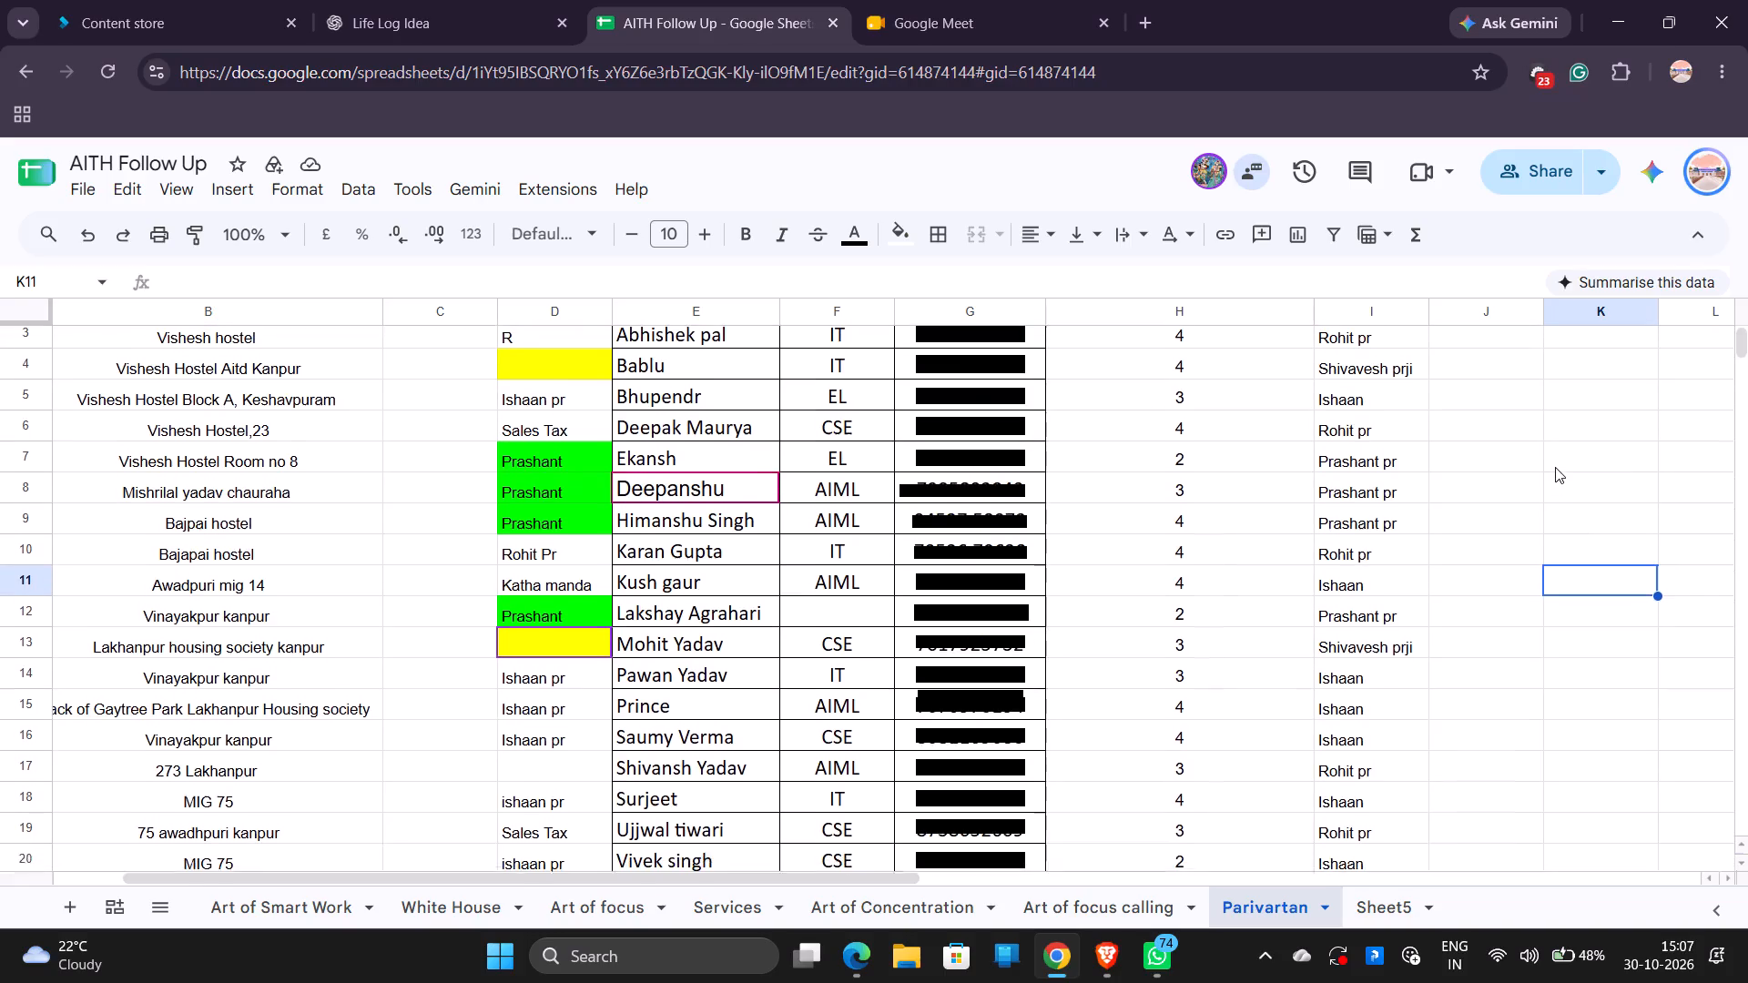
scroll(1555, 467, up, 1)
scroll(1555, 467, down, 2)
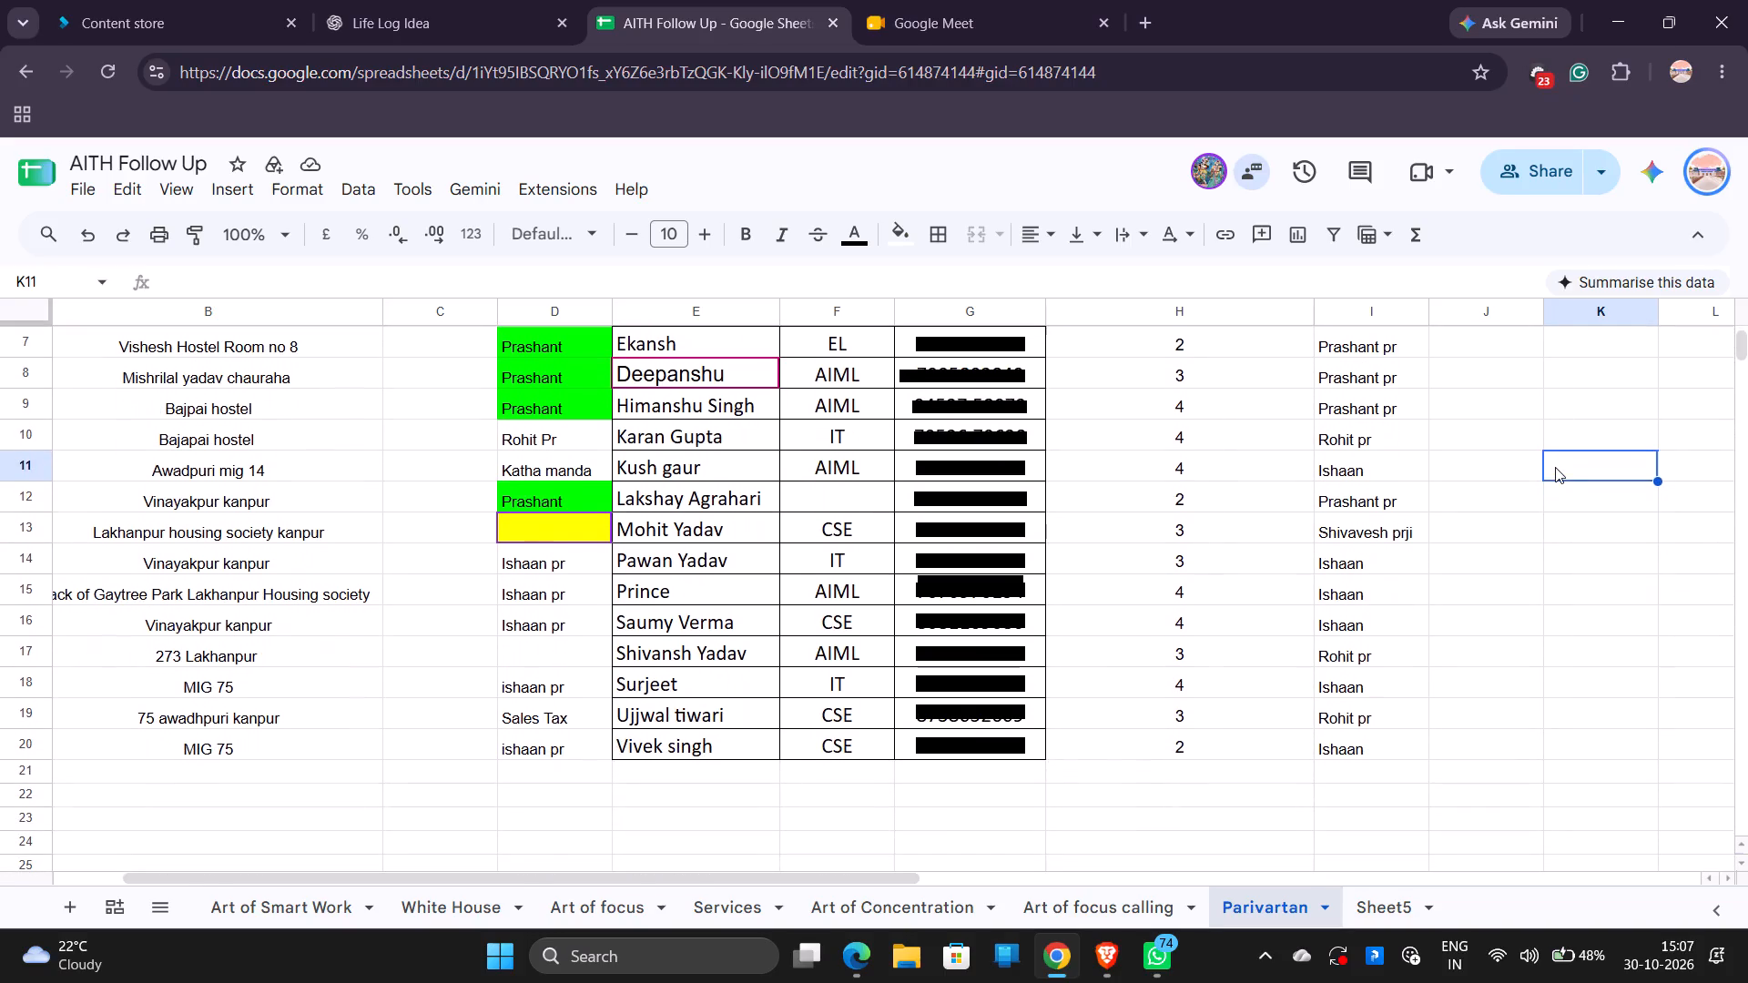
scroll(1531, 602, right, 1)
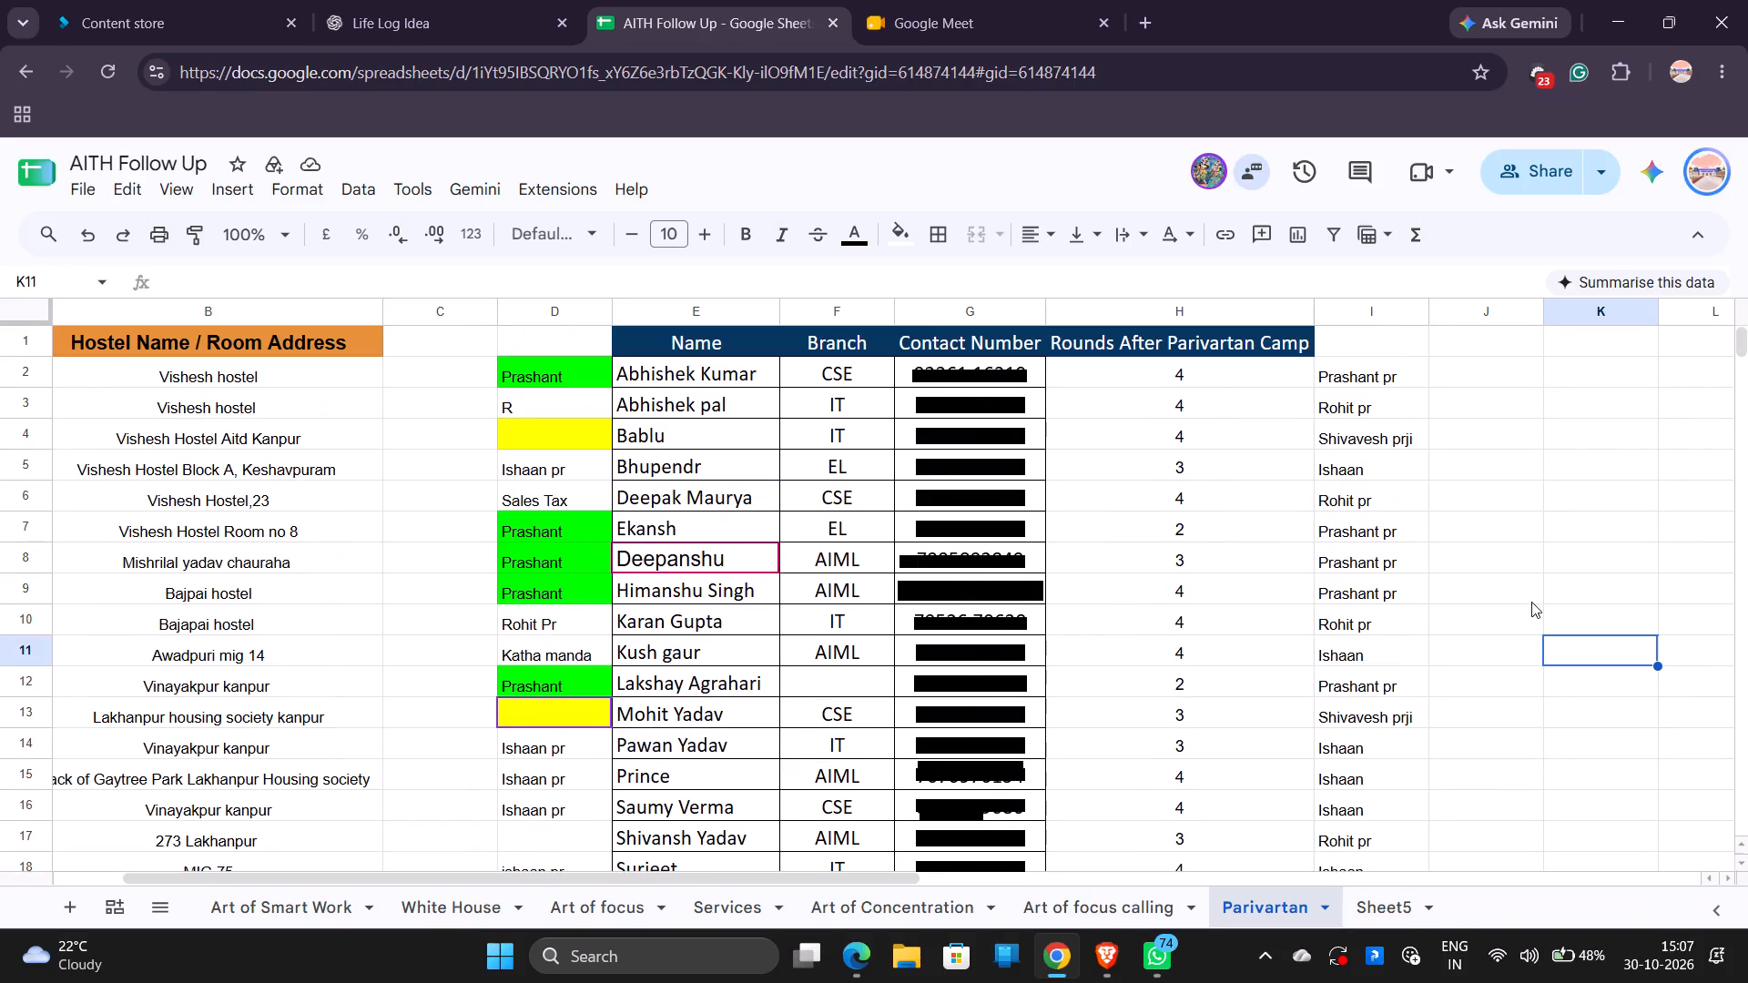
right_click(1531, 602)
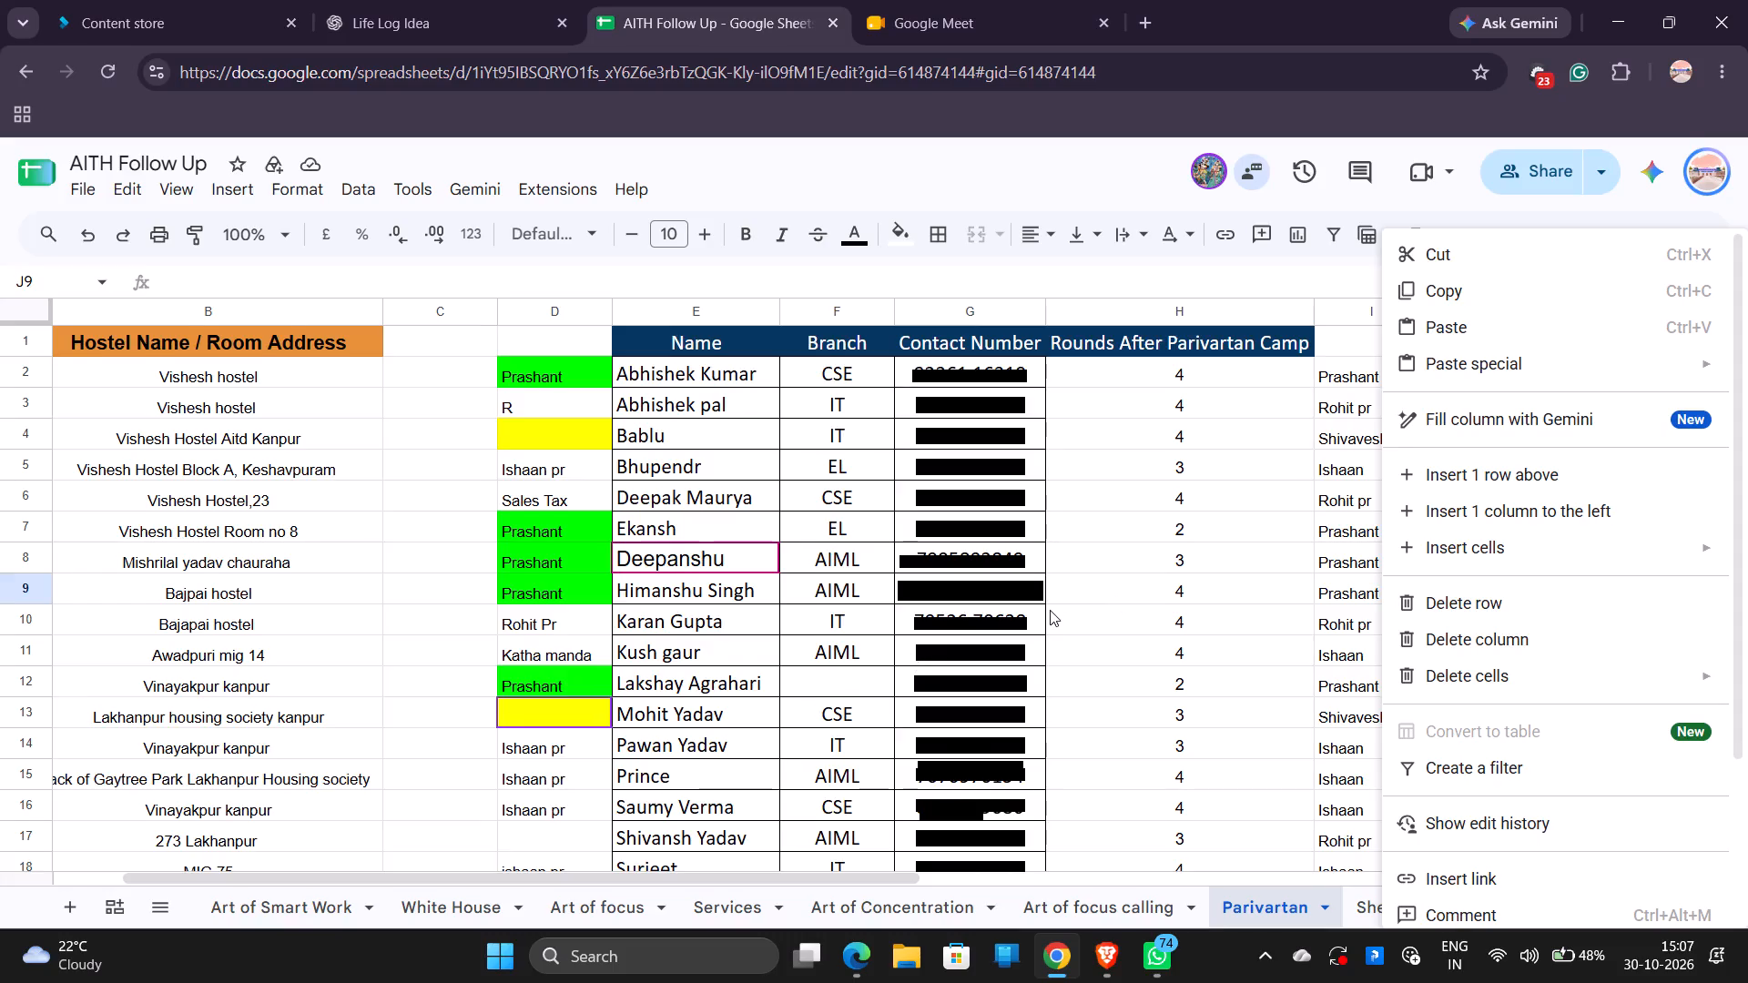
scroll(1050, 610, down, 3)
click(899, 744)
scroll(1419, 623, up, 1)
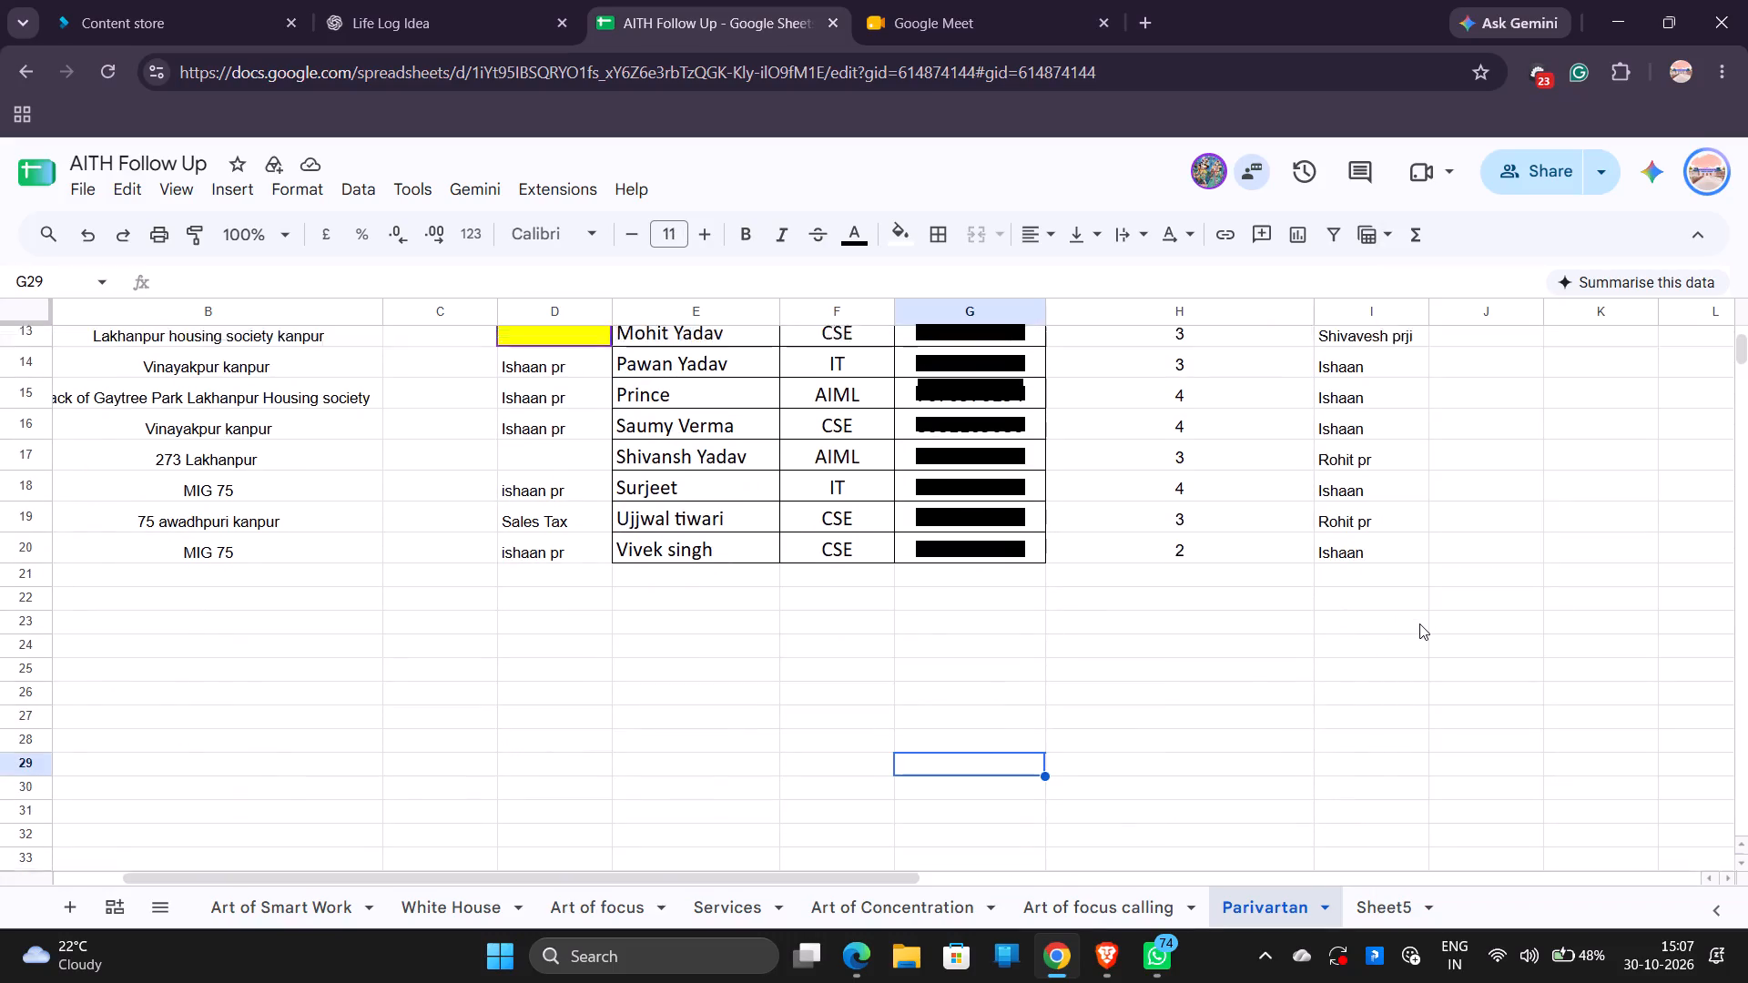
Review the completed Parivartan sheet from row 1 to row 21, checking the column I assignees against the names, addresses and column D entries.
scroll(1419, 623, up, 2)
scroll(1419, 623, down, 1)
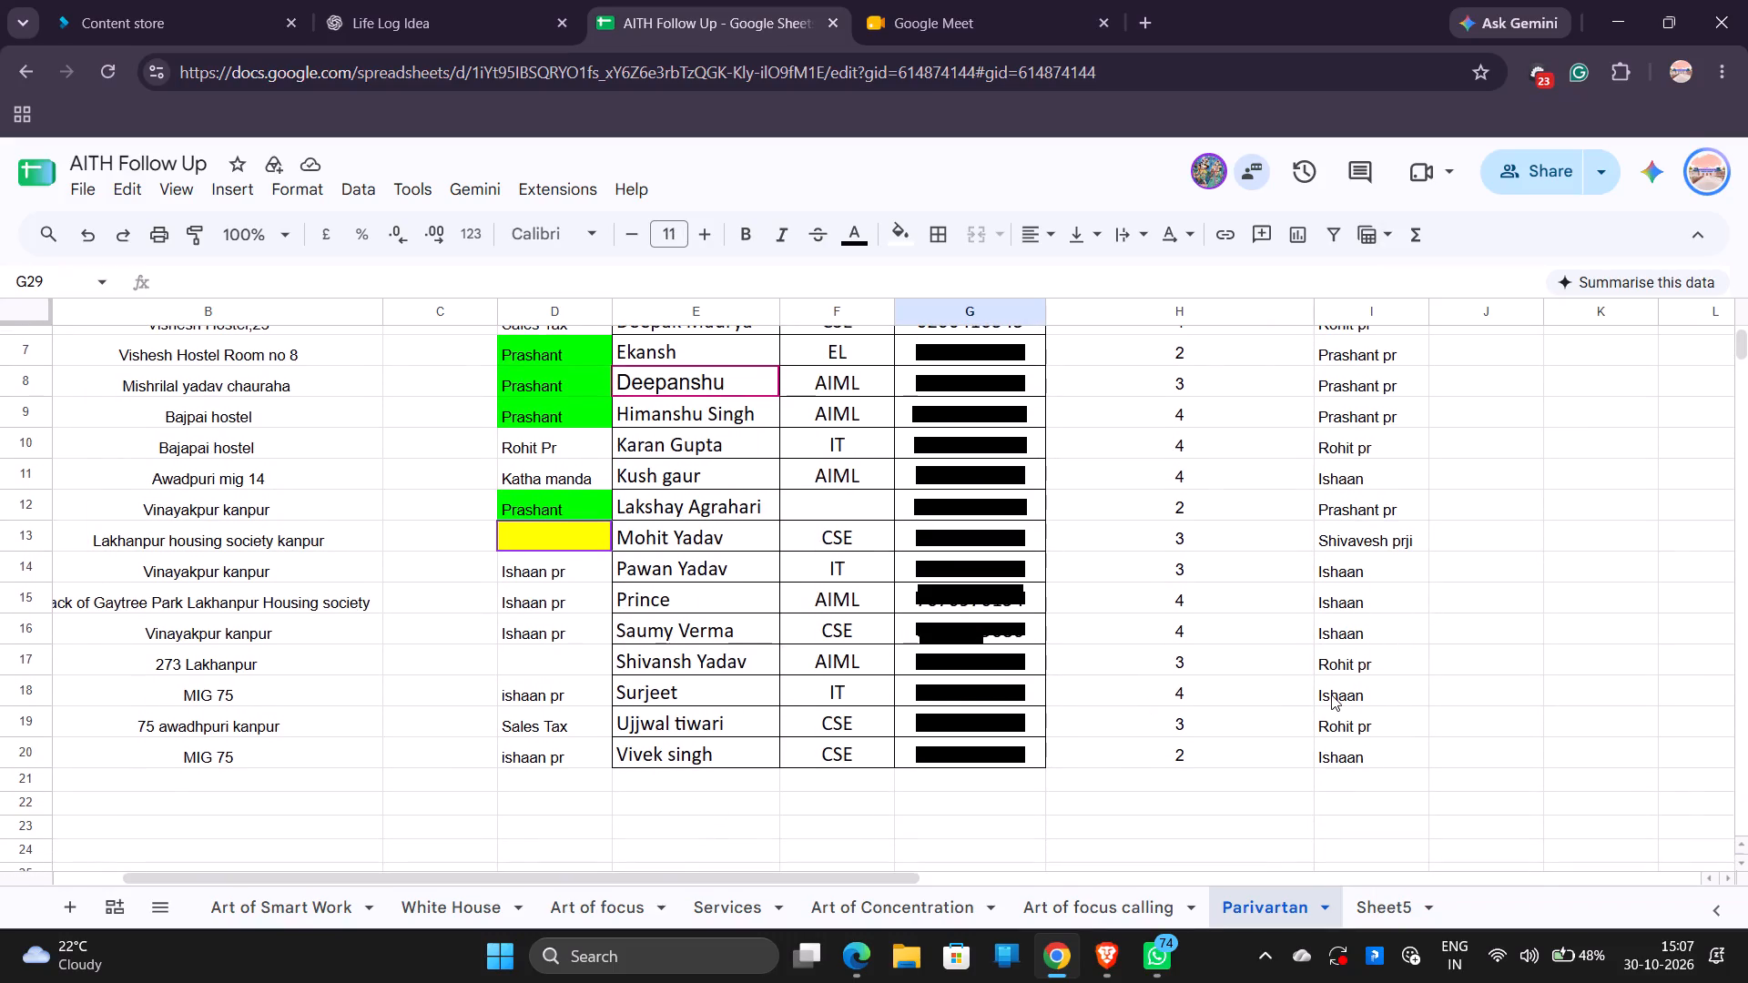
scroll(1331, 694, left, 3)
scroll(1331, 694, right, 4)
scroll(1331, 694, up, 2)
scroll(1331, 694, left, 4)
scroll(1331, 694, right, 4)
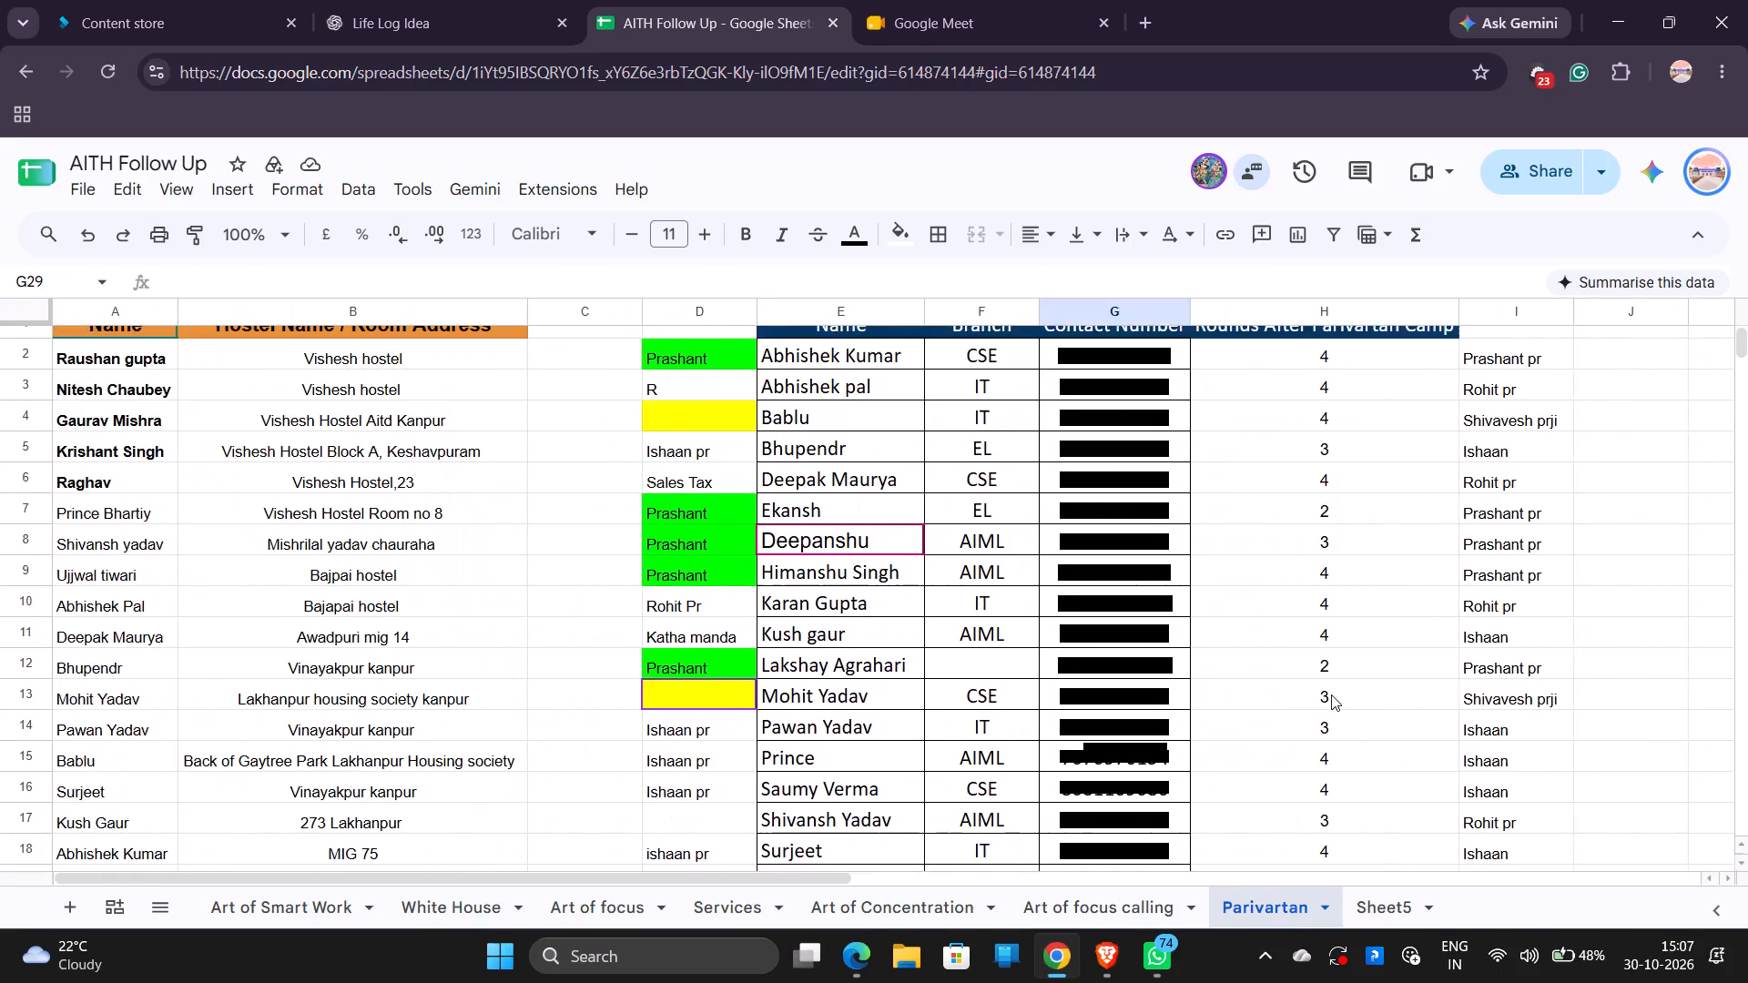
scroll(1331, 694, down, 2)
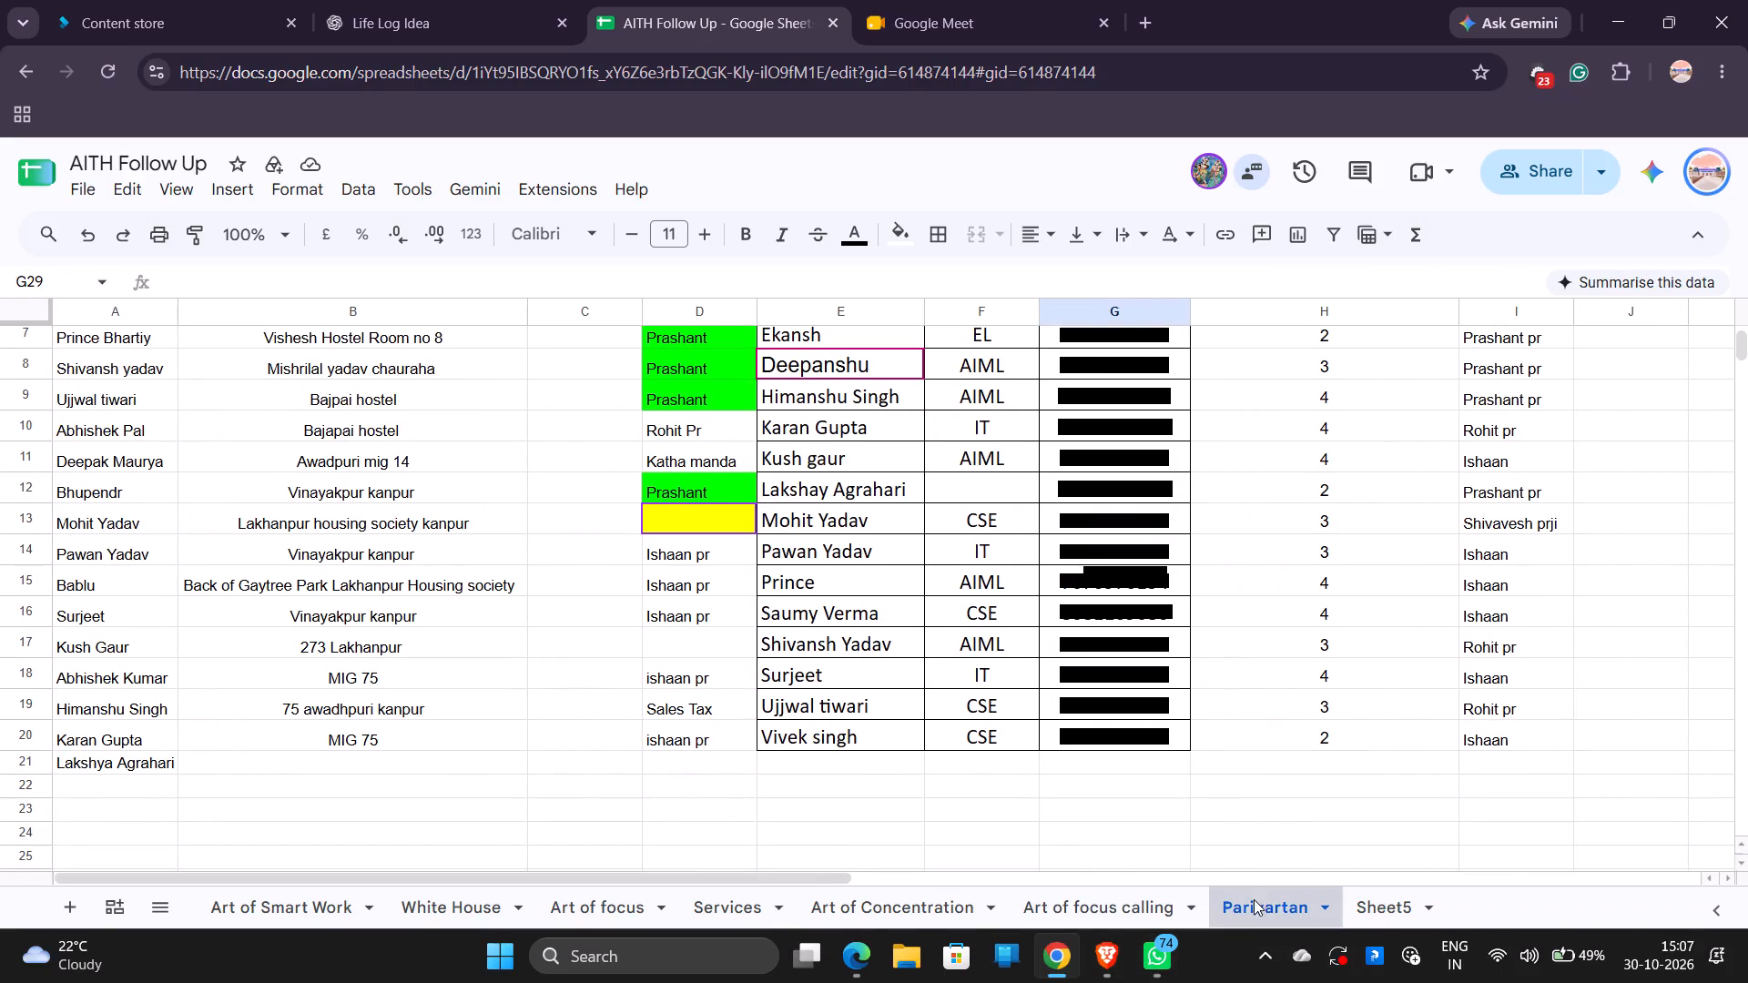
scroll(201, 765, down, 2)
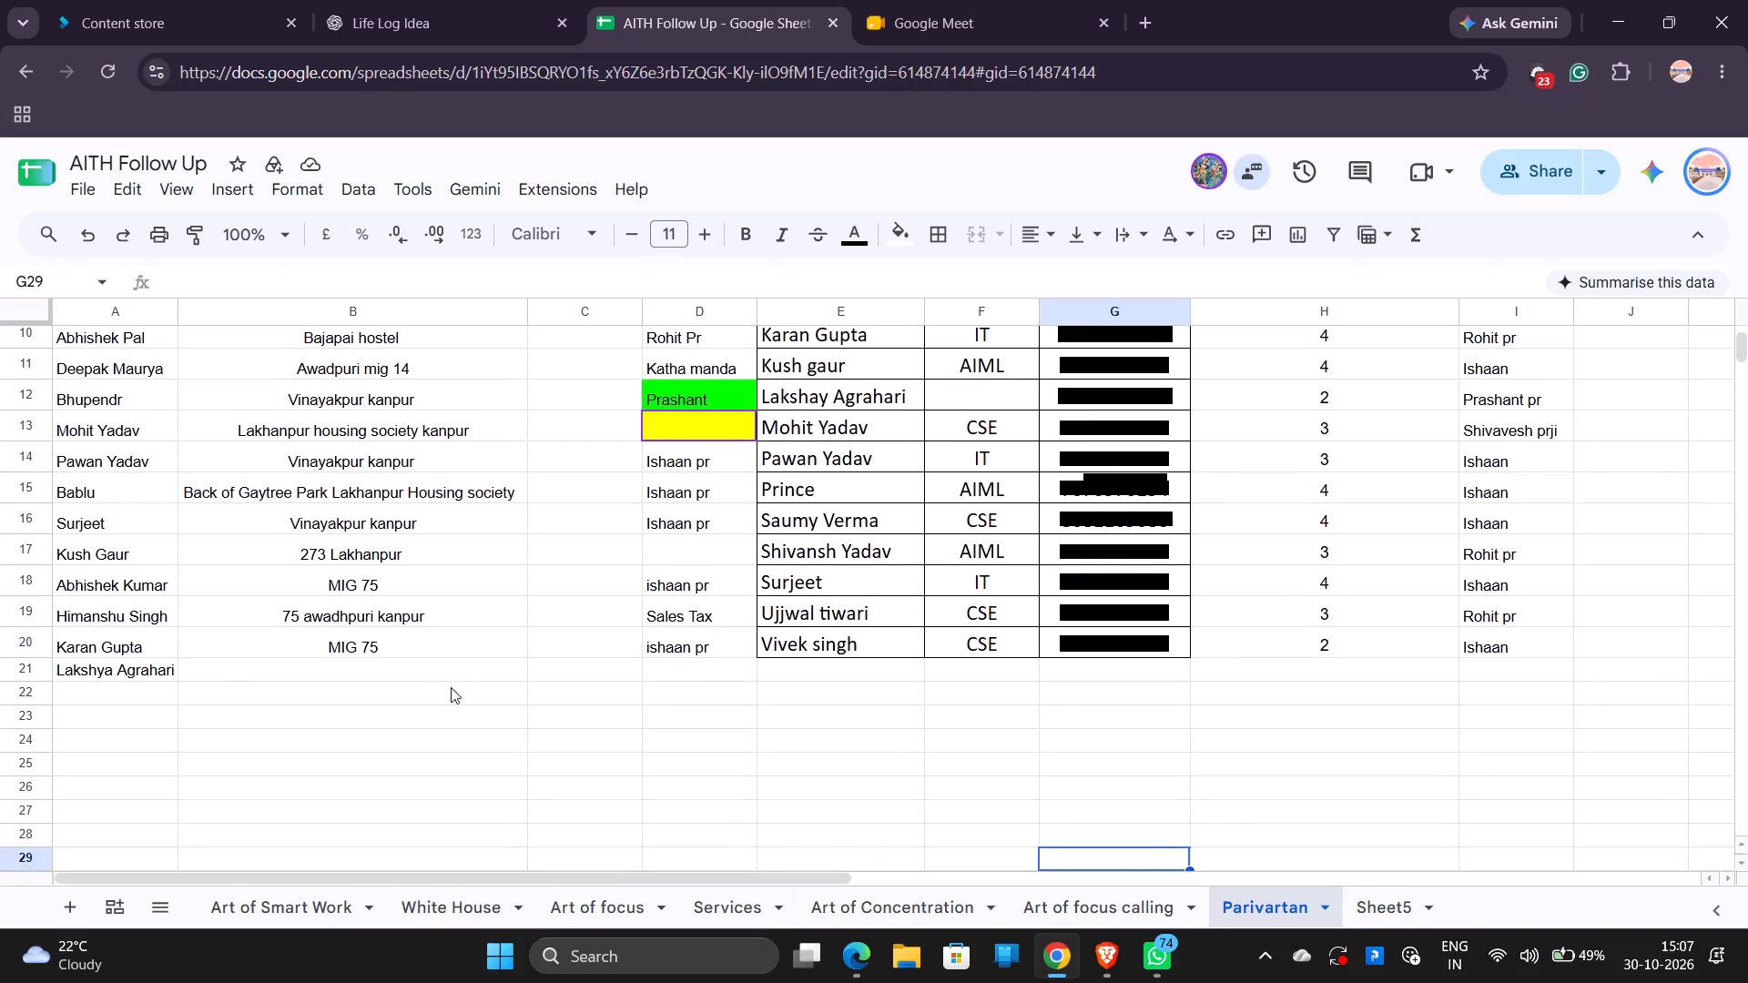
scroll(606, 554, up, 4)
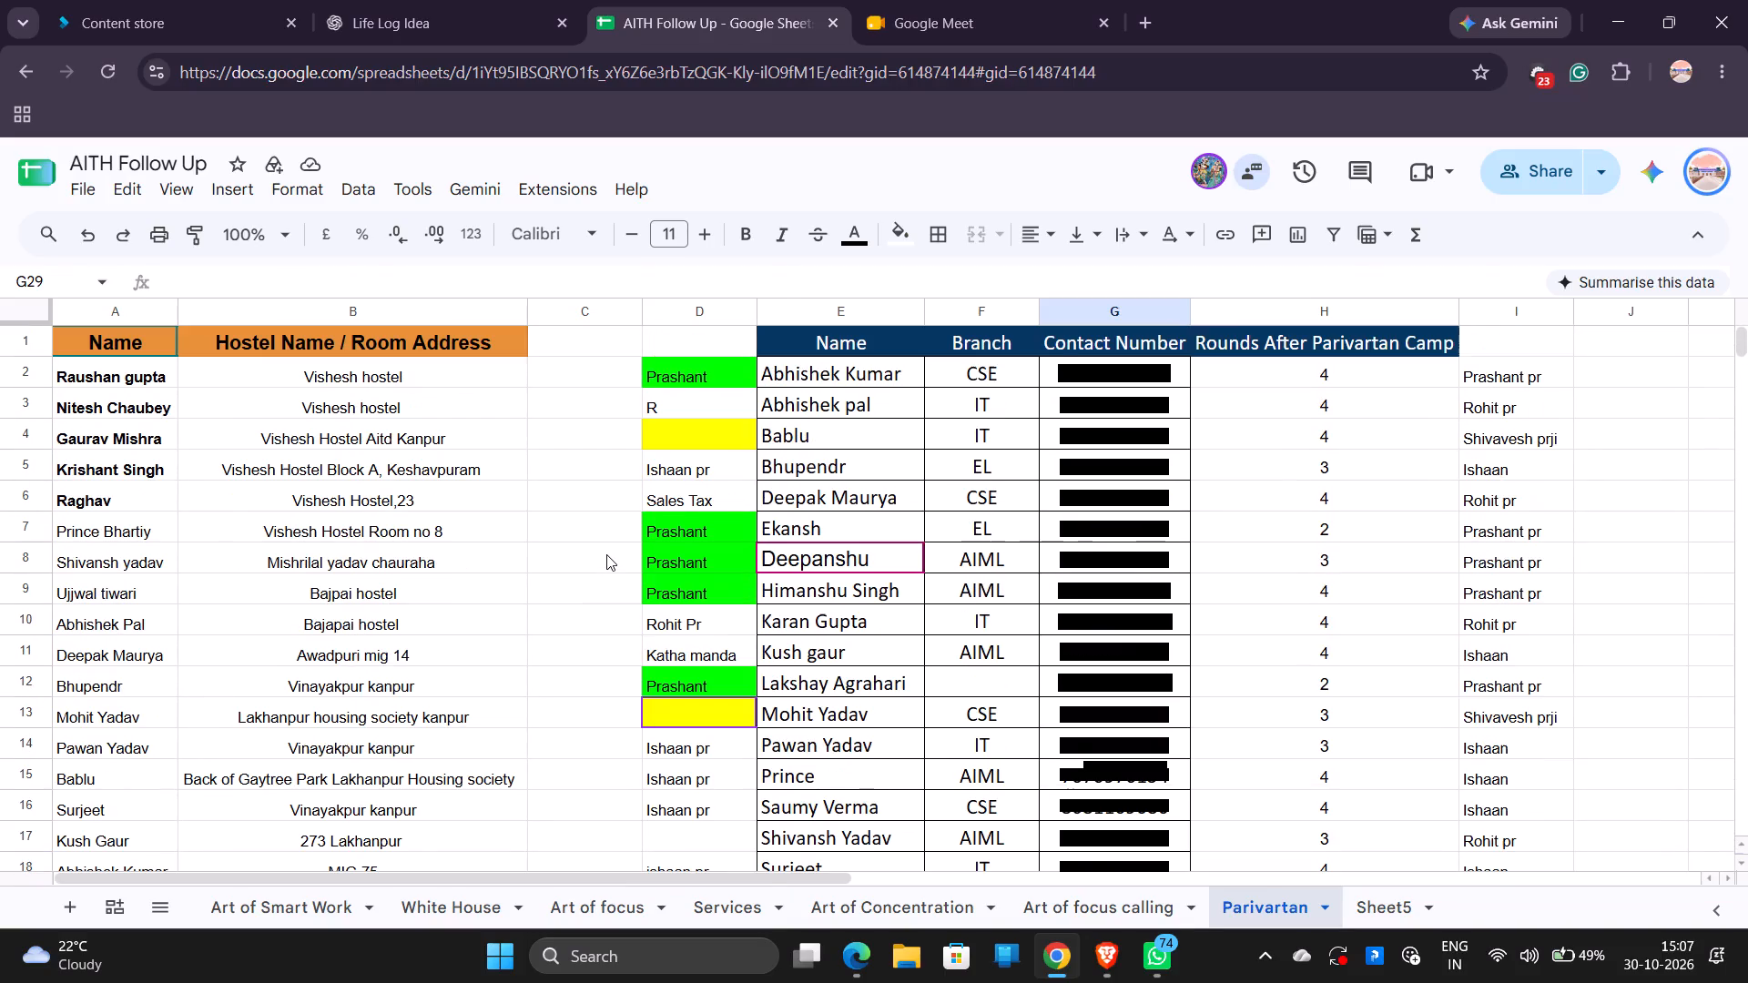
scroll(496, 520, down, 2)
scroll(496, 520, up, 4)
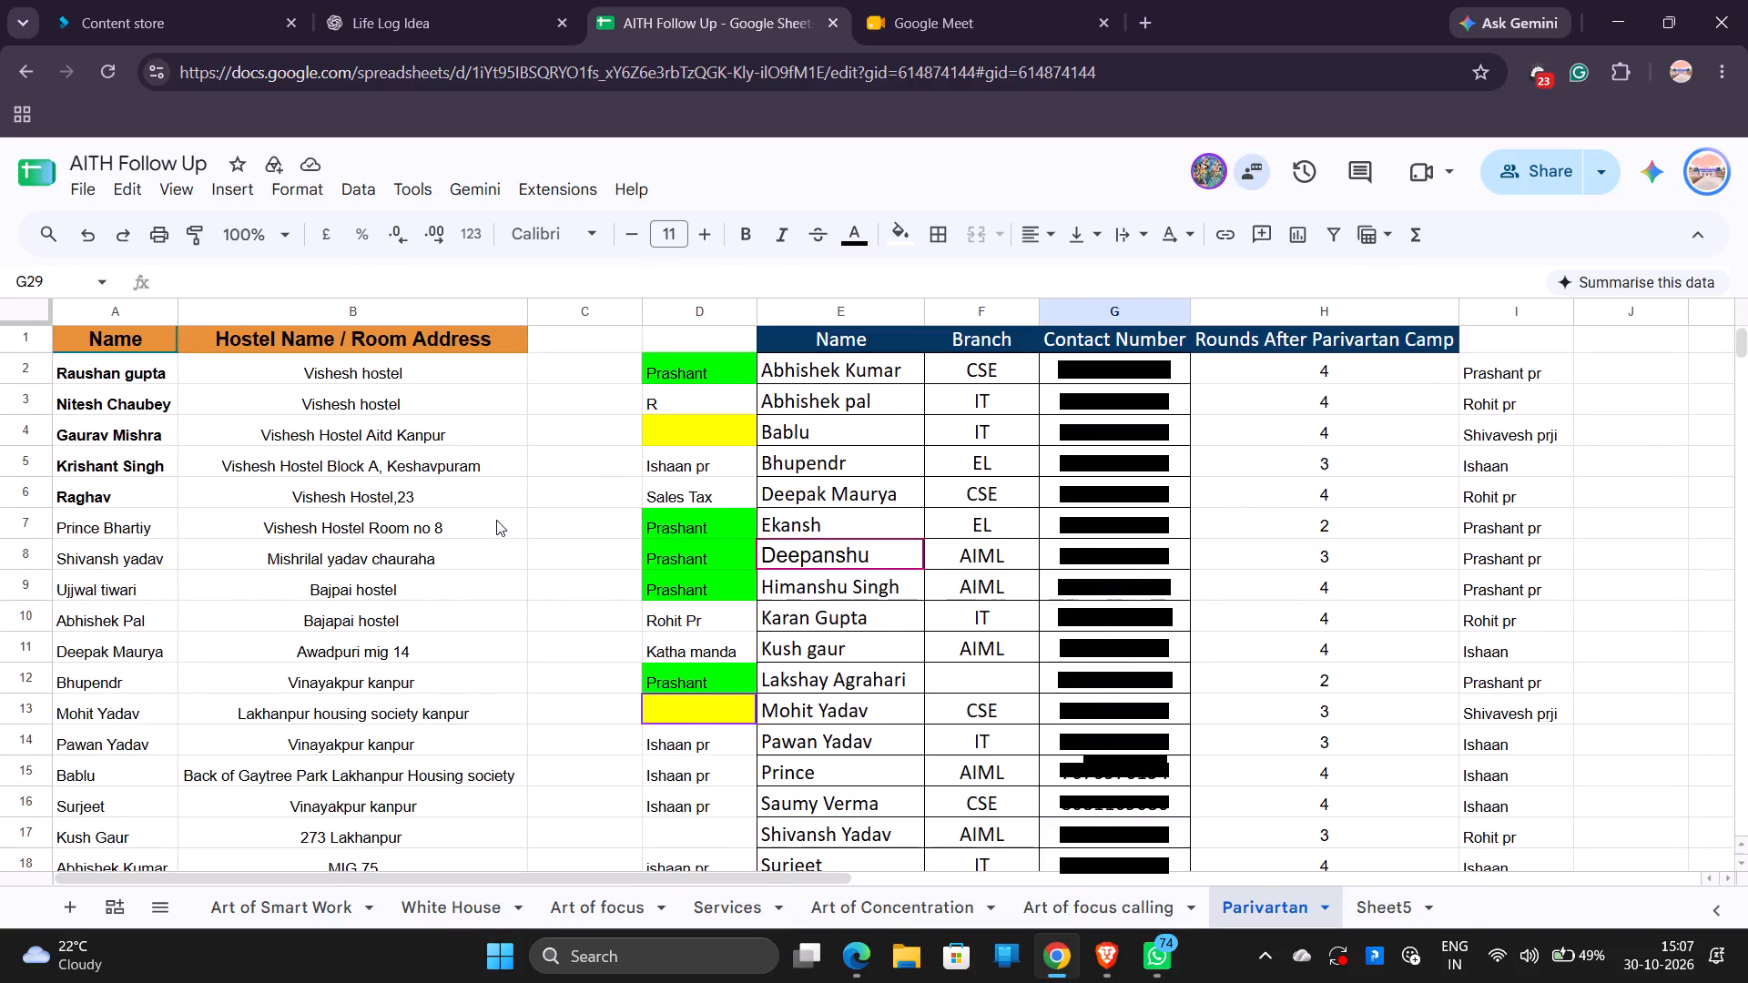
scroll(1438, 570, left, 1)
scroll(1438, 570, down, 1)
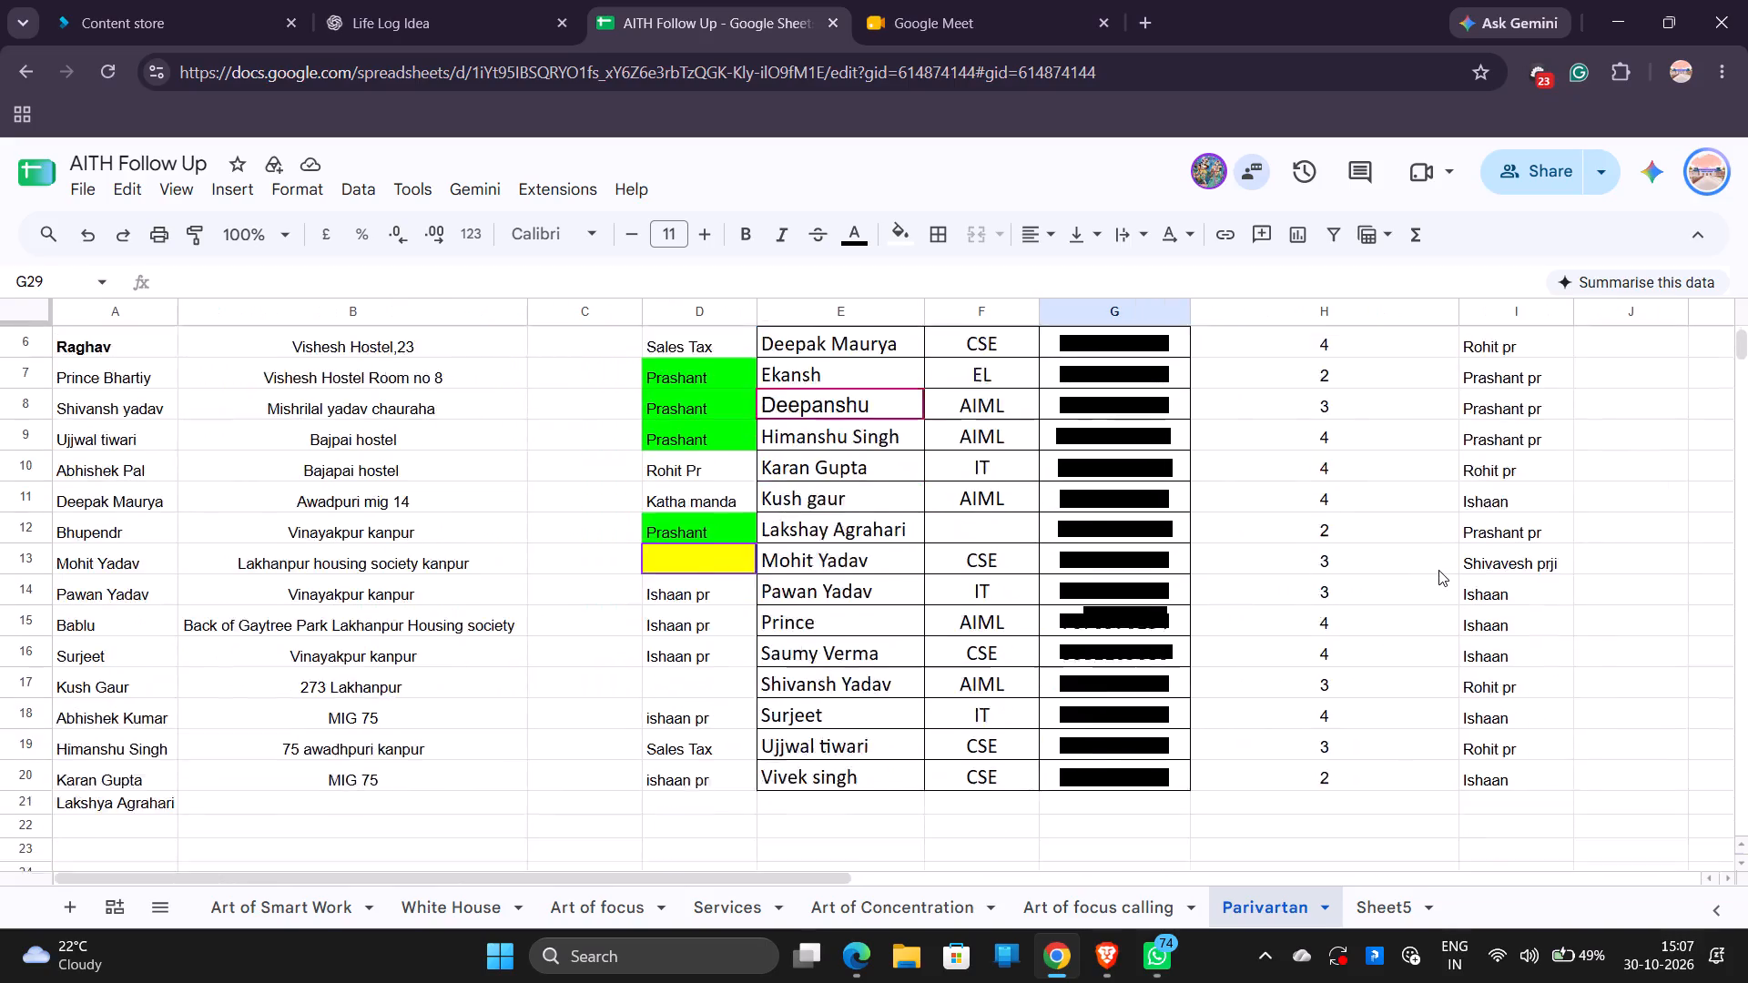
scroll(1438, 570, down, 1)
scroll(1438, 570, up, 3)
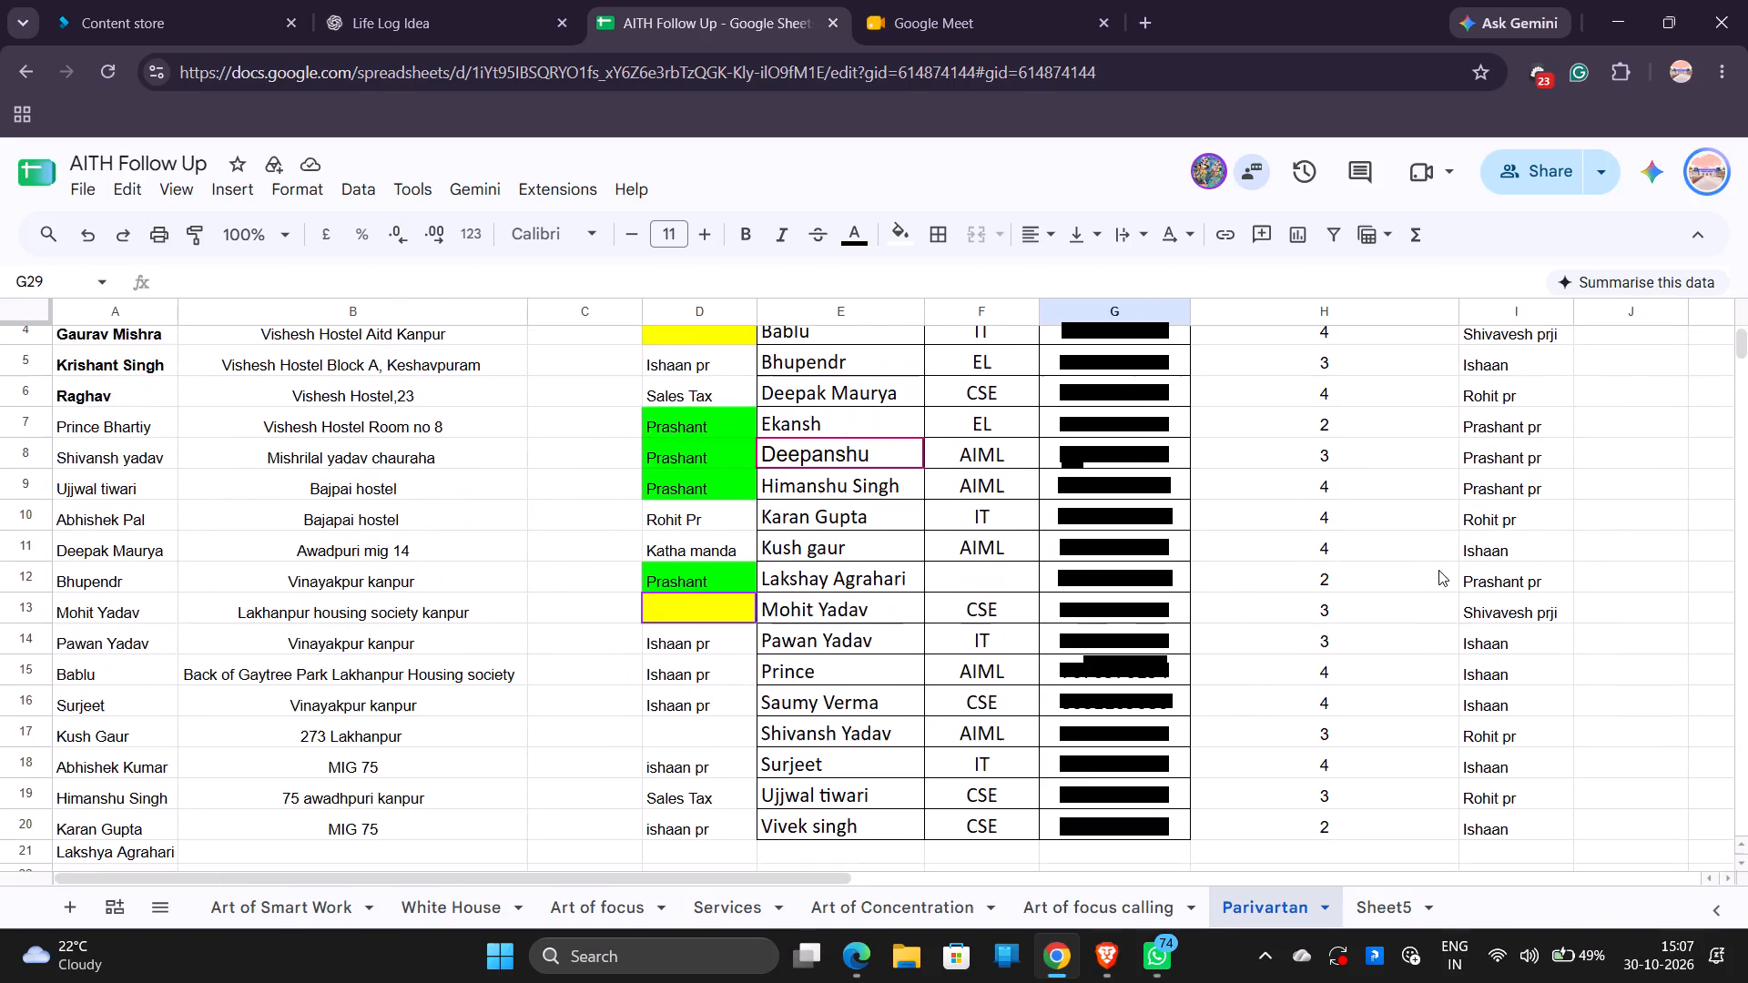
scroll(1438, 570, down, 1)
scroll(1438, 570, left, 3)
scroll(1438, 570, right, 3)
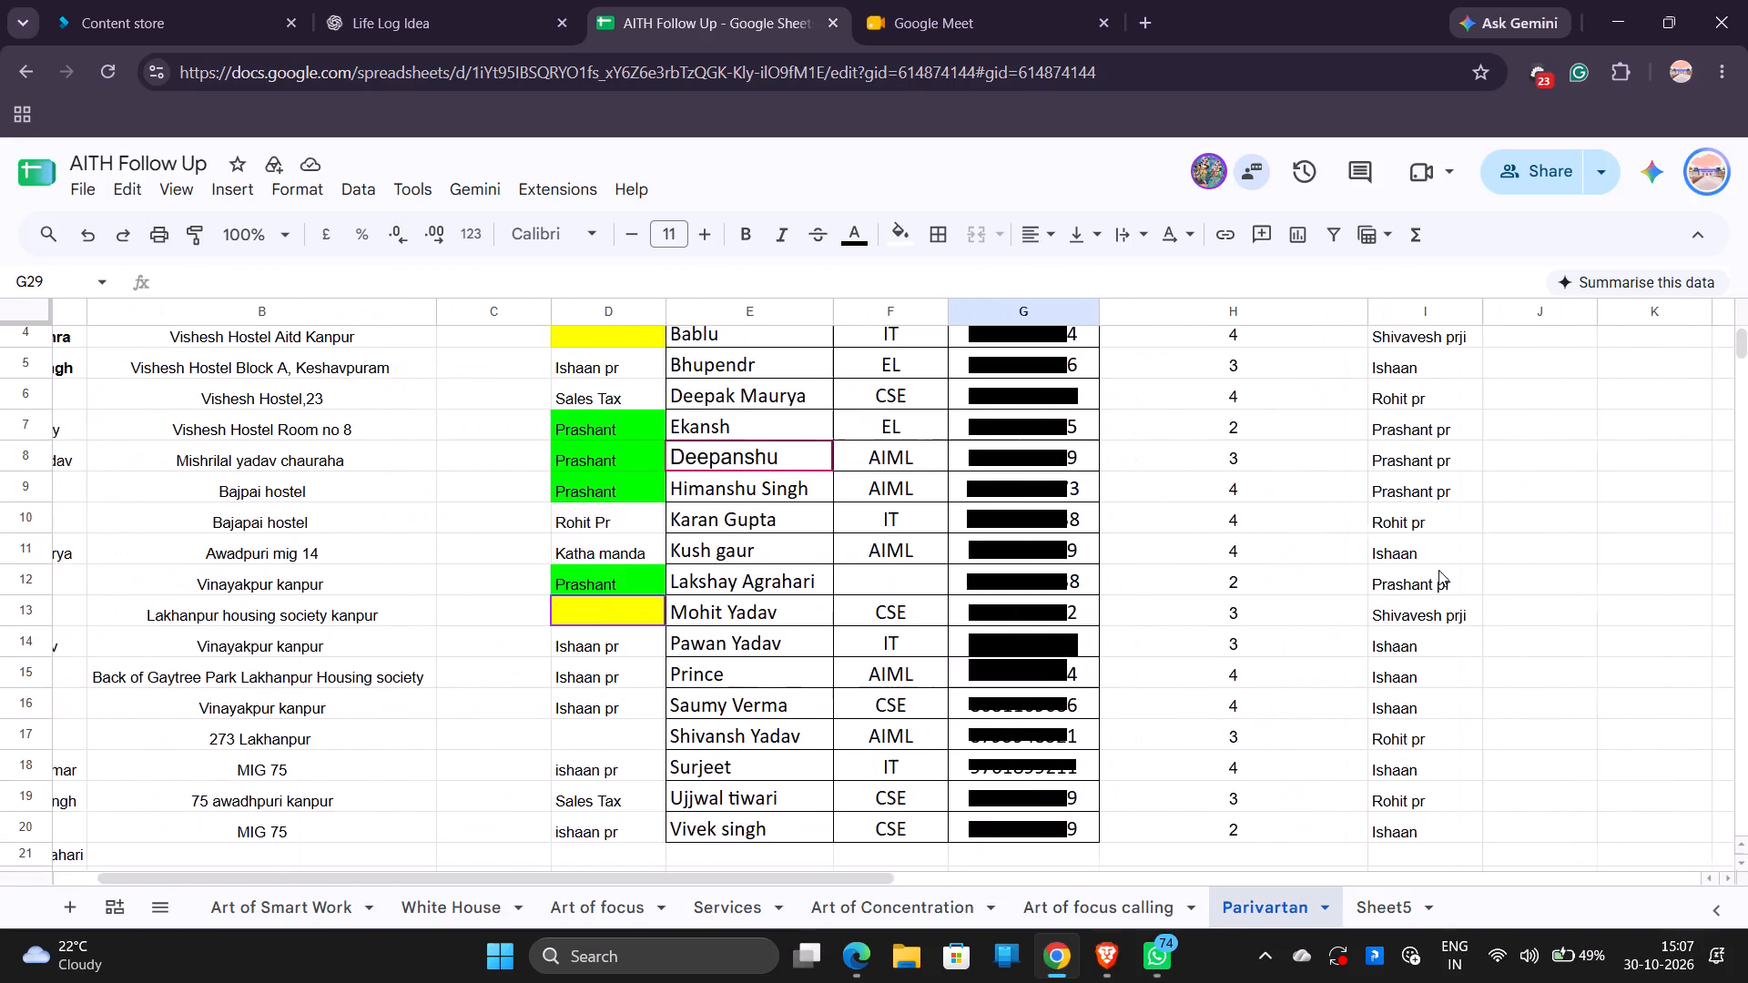
scroll(1438, 570, up, 2)
scroll(1438, 570, left, 2)
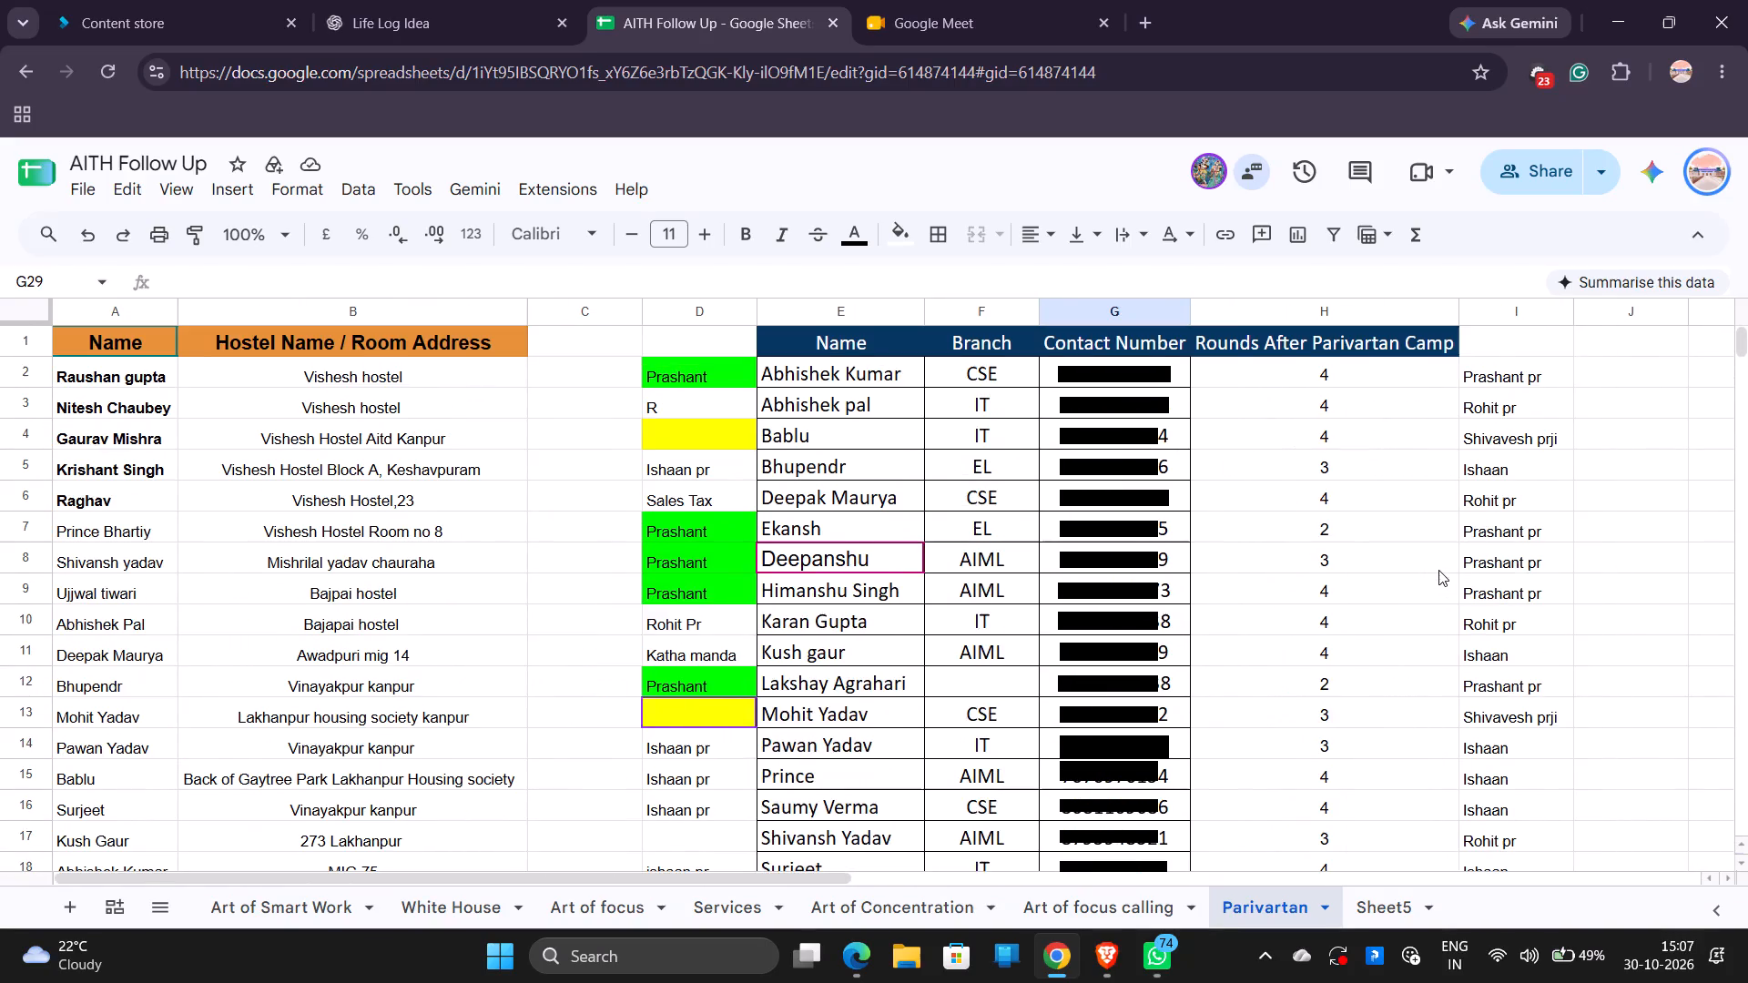
scroll(1438, 570, down, 1)
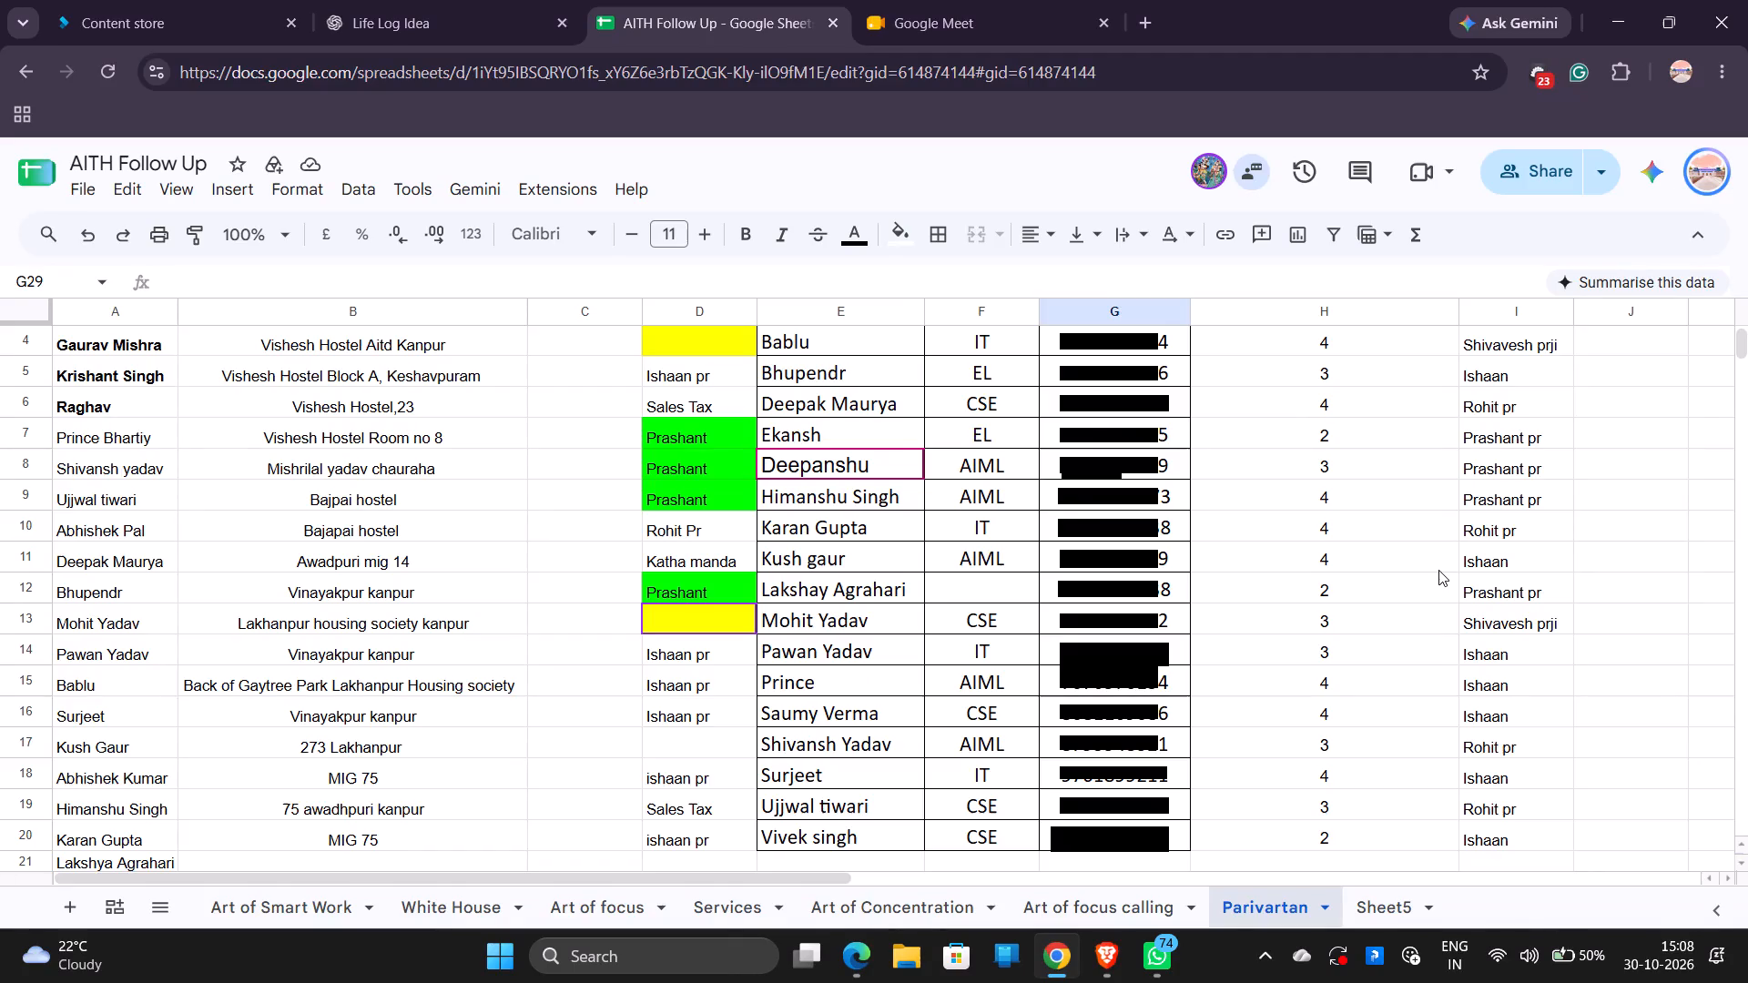
scroll(1438, 570, down, 1)
scroll(1438, 570, up, 2)
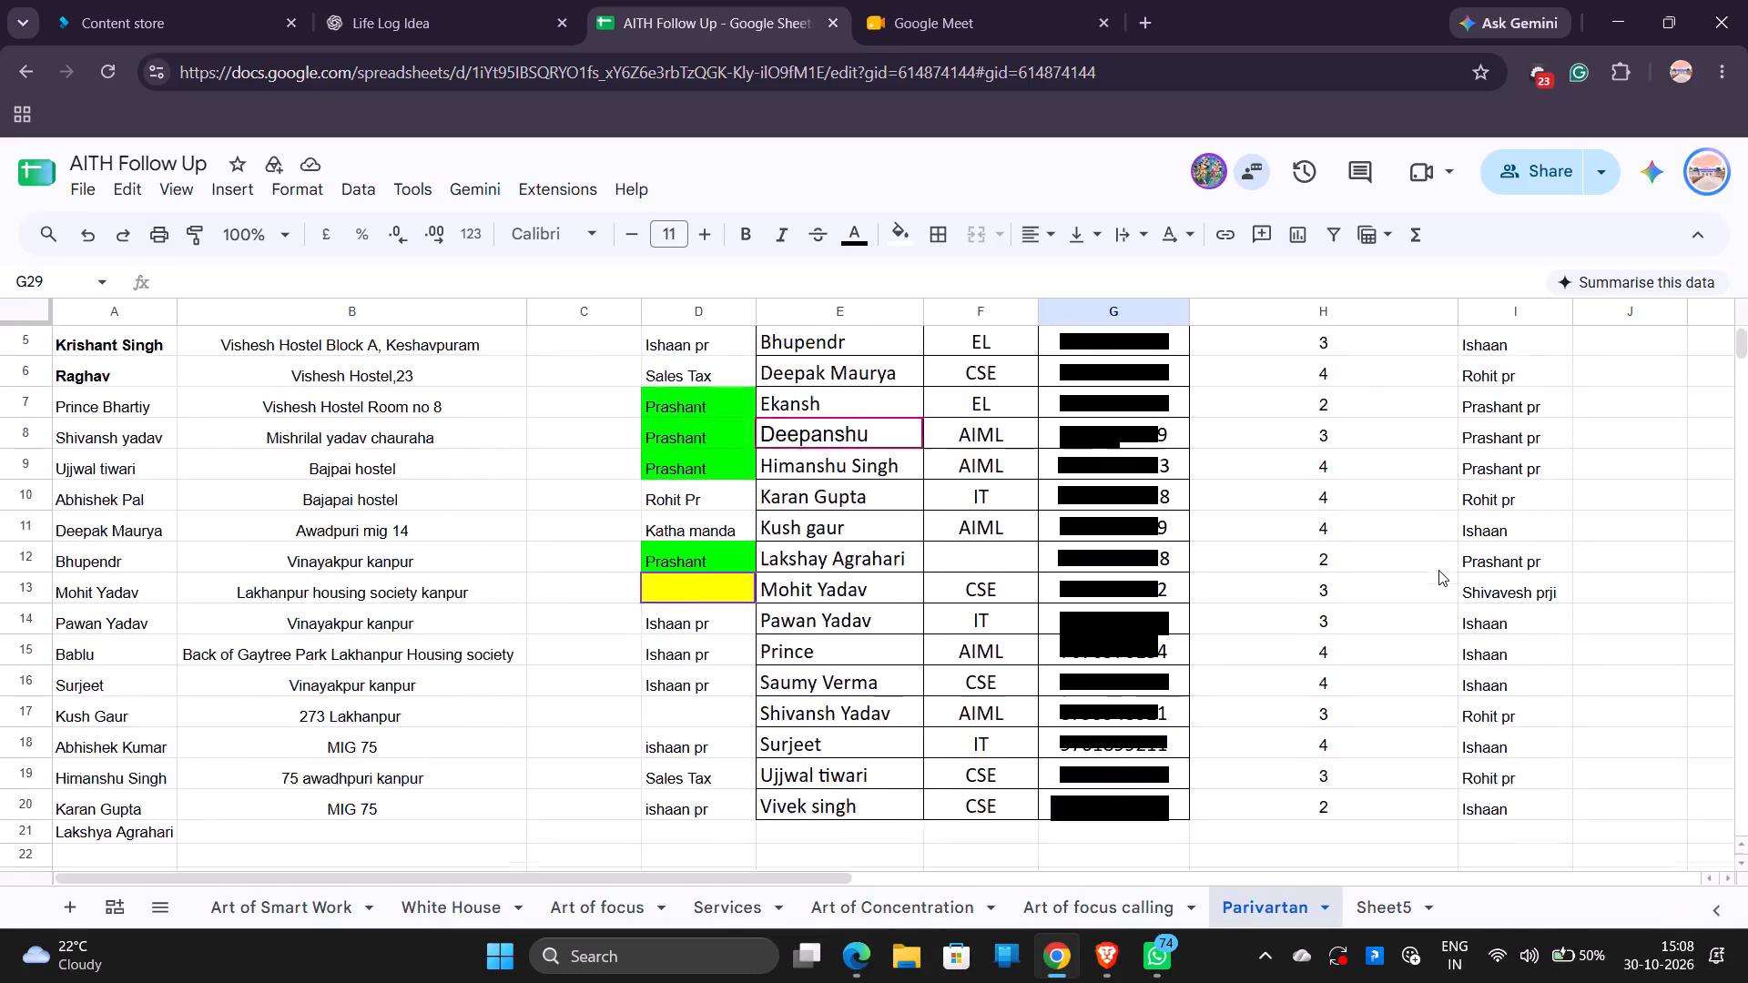
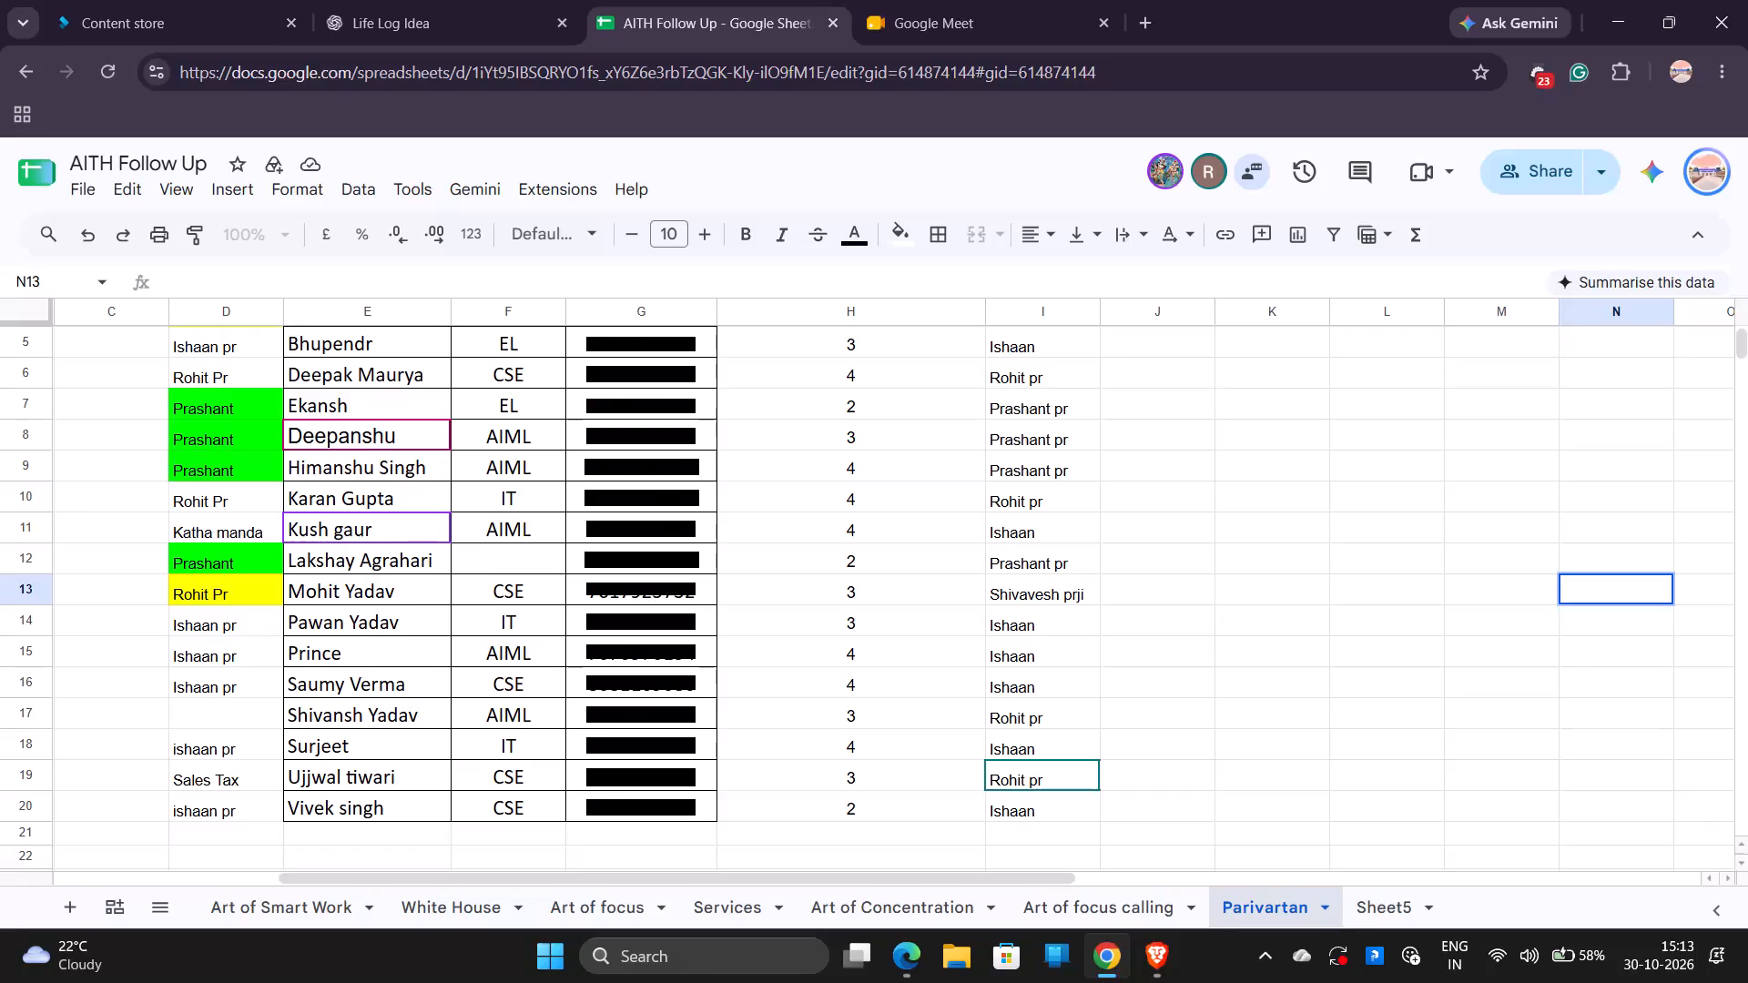
Recheck the column I assignees in rows 2 to 20 of the Parivartan sheet against the student names and column D entries.
click(1380, 590)
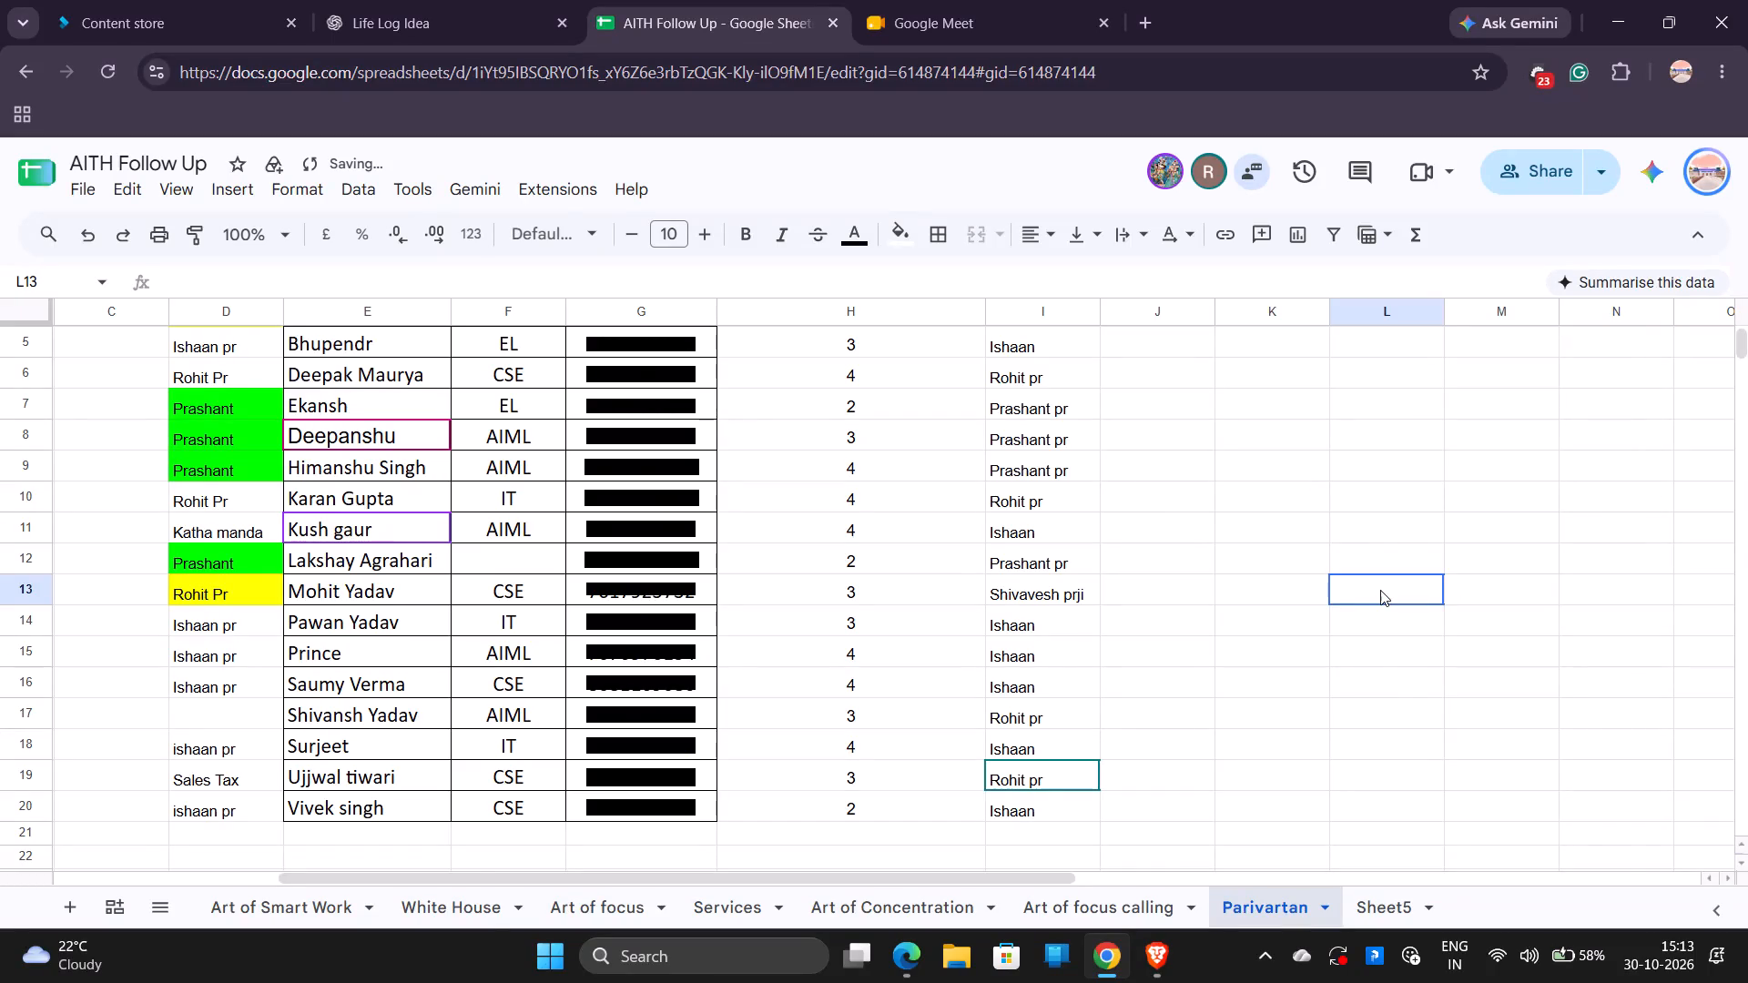
click(1114, 463)
click(1293, 473)
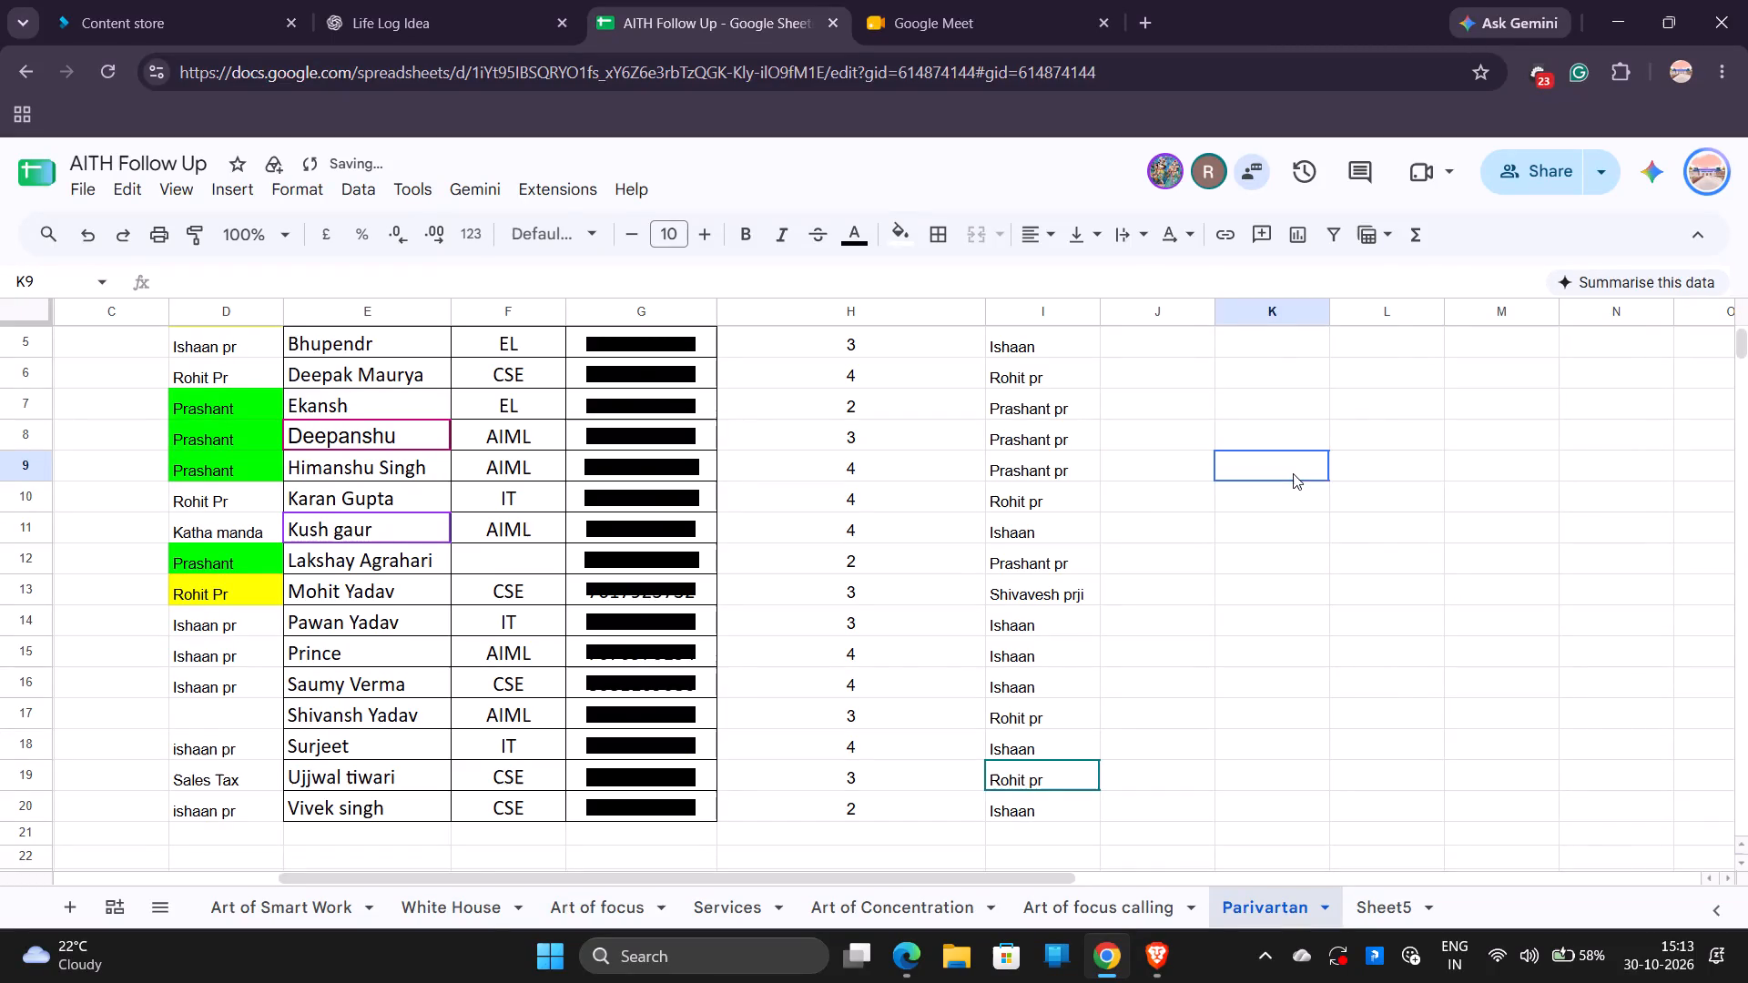
scroll(1061, 438, up, 2)
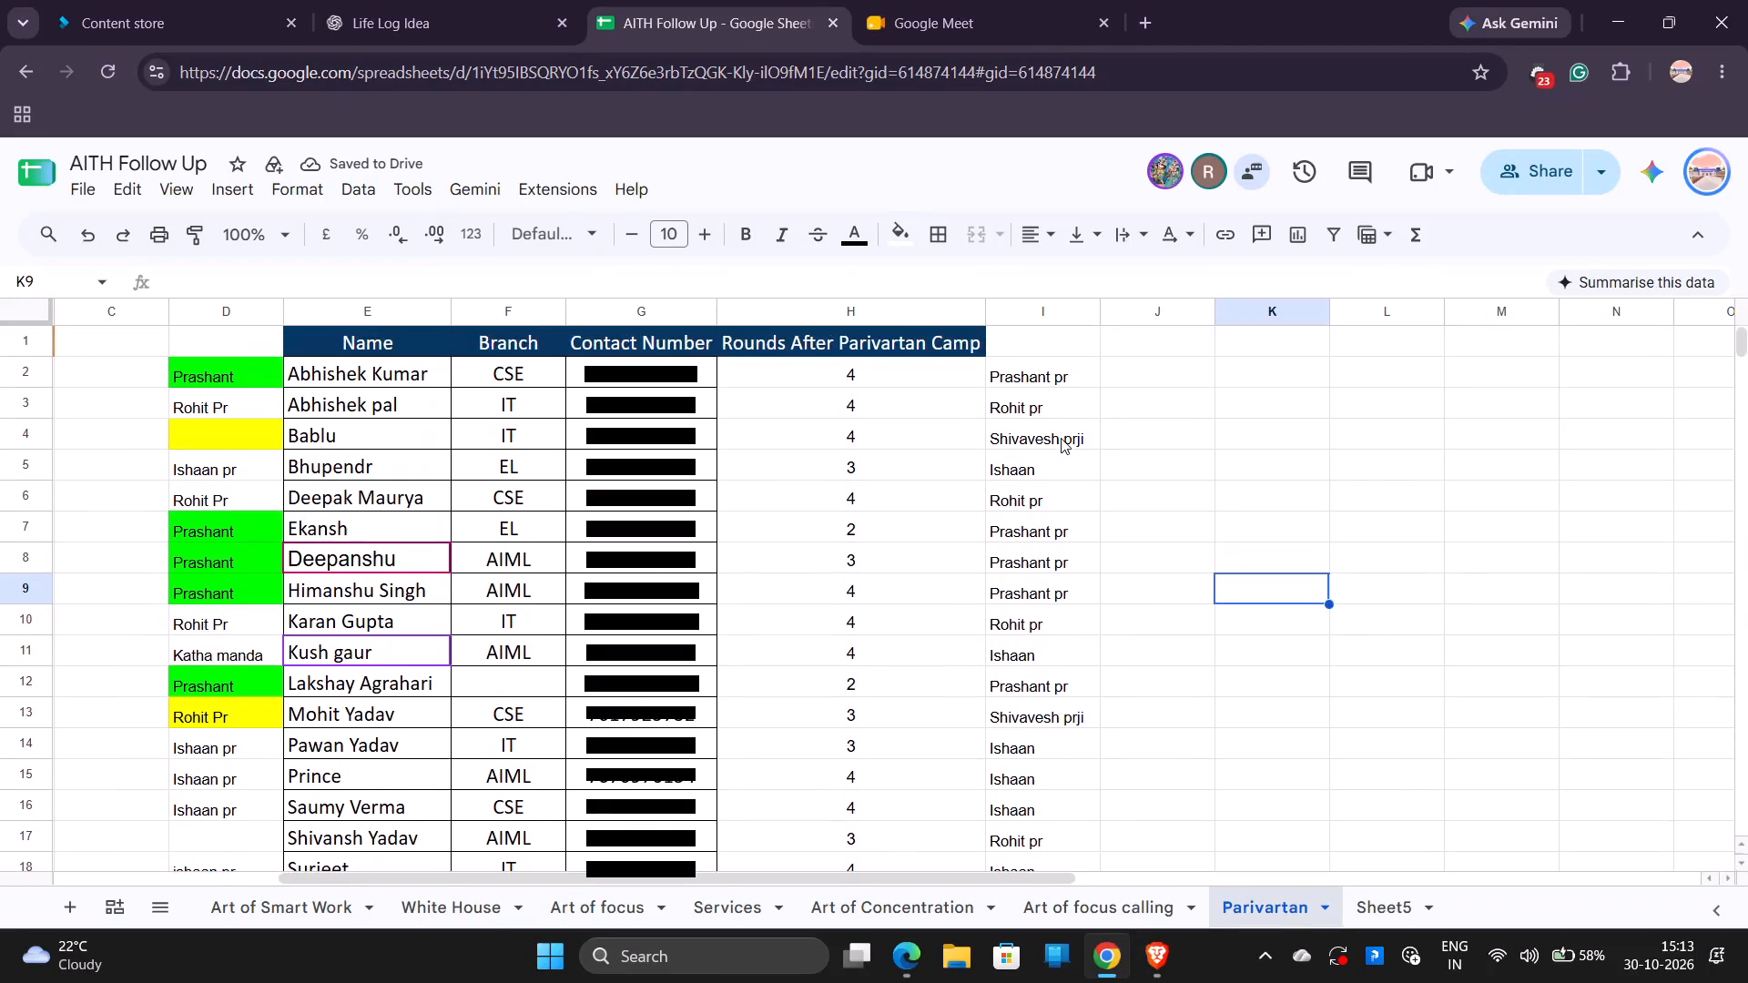
scroll(1061, 438, up, 1)
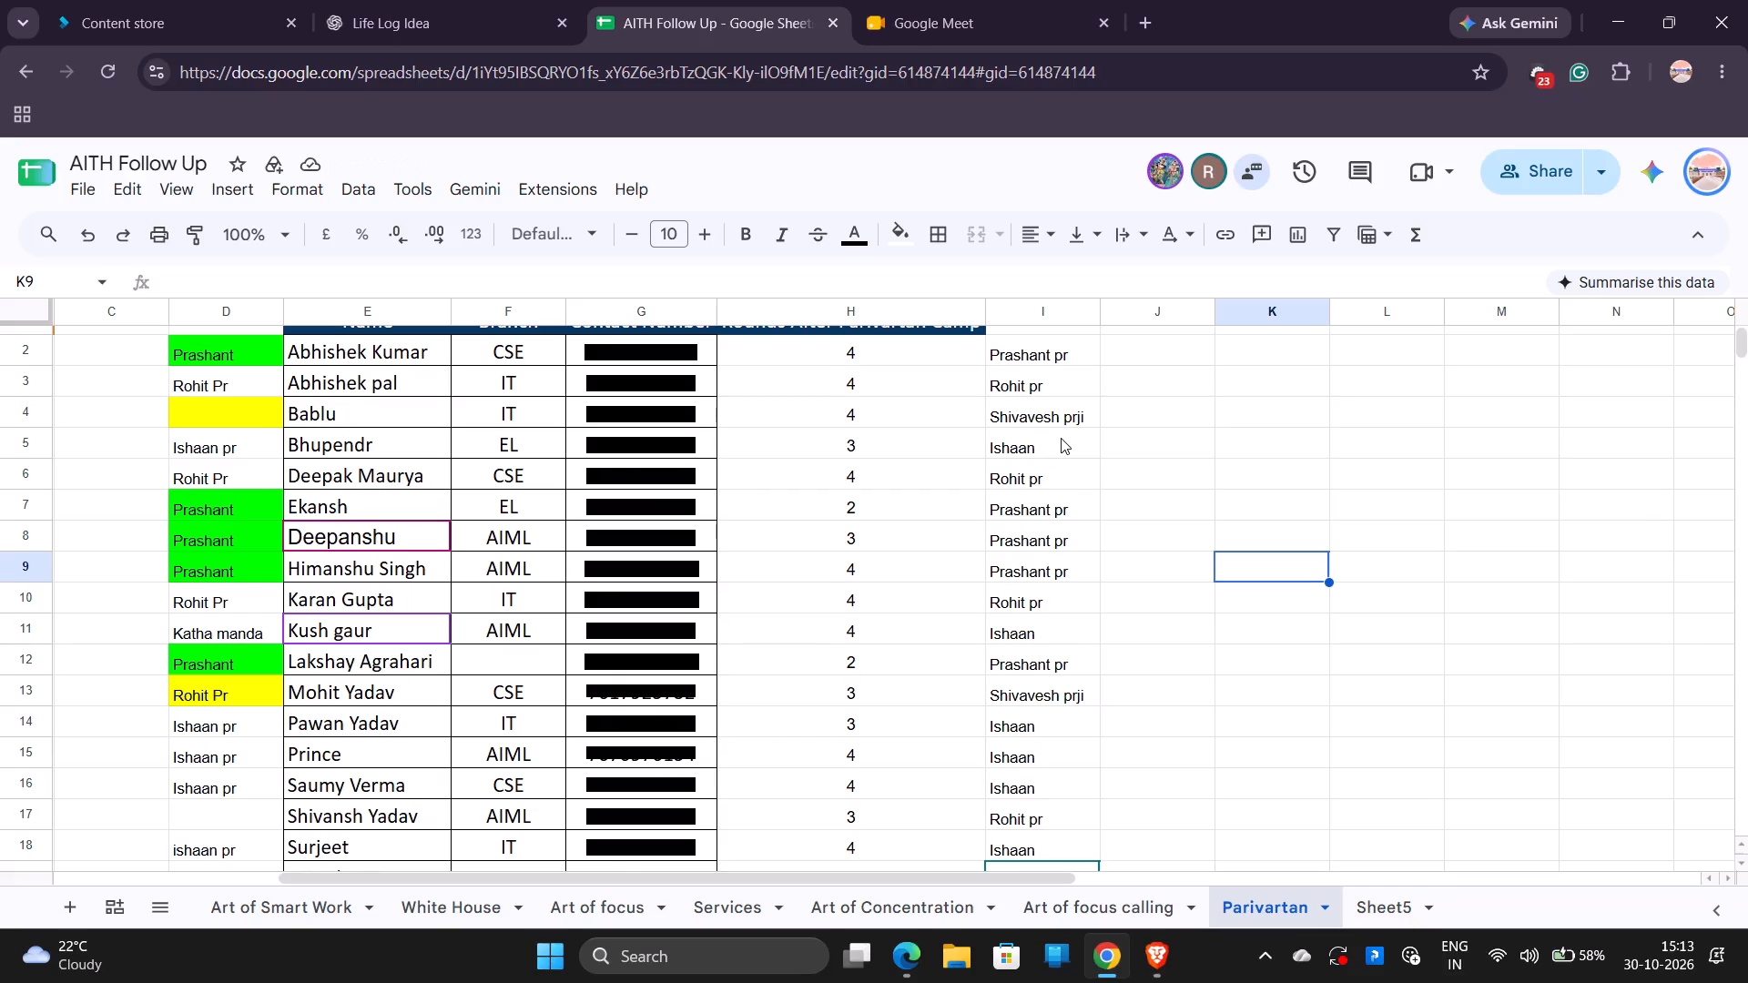
scroll(1061, 438, down, 2)
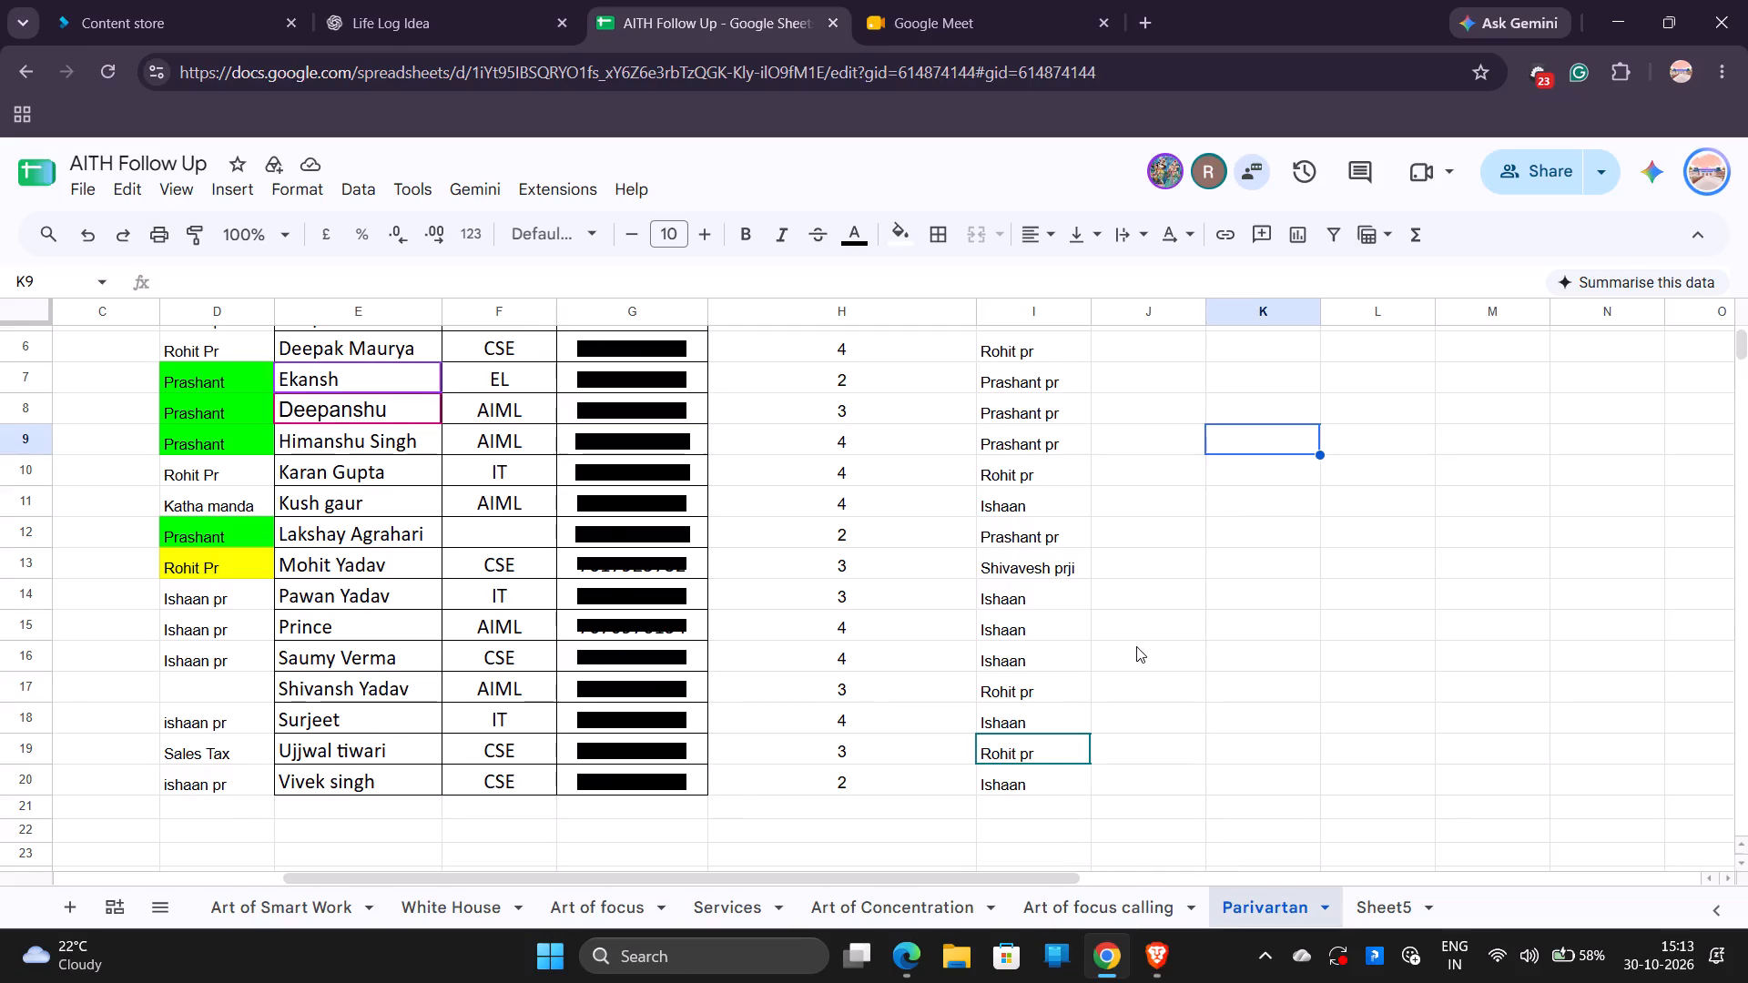
scroll(1141, 676, up, 3)
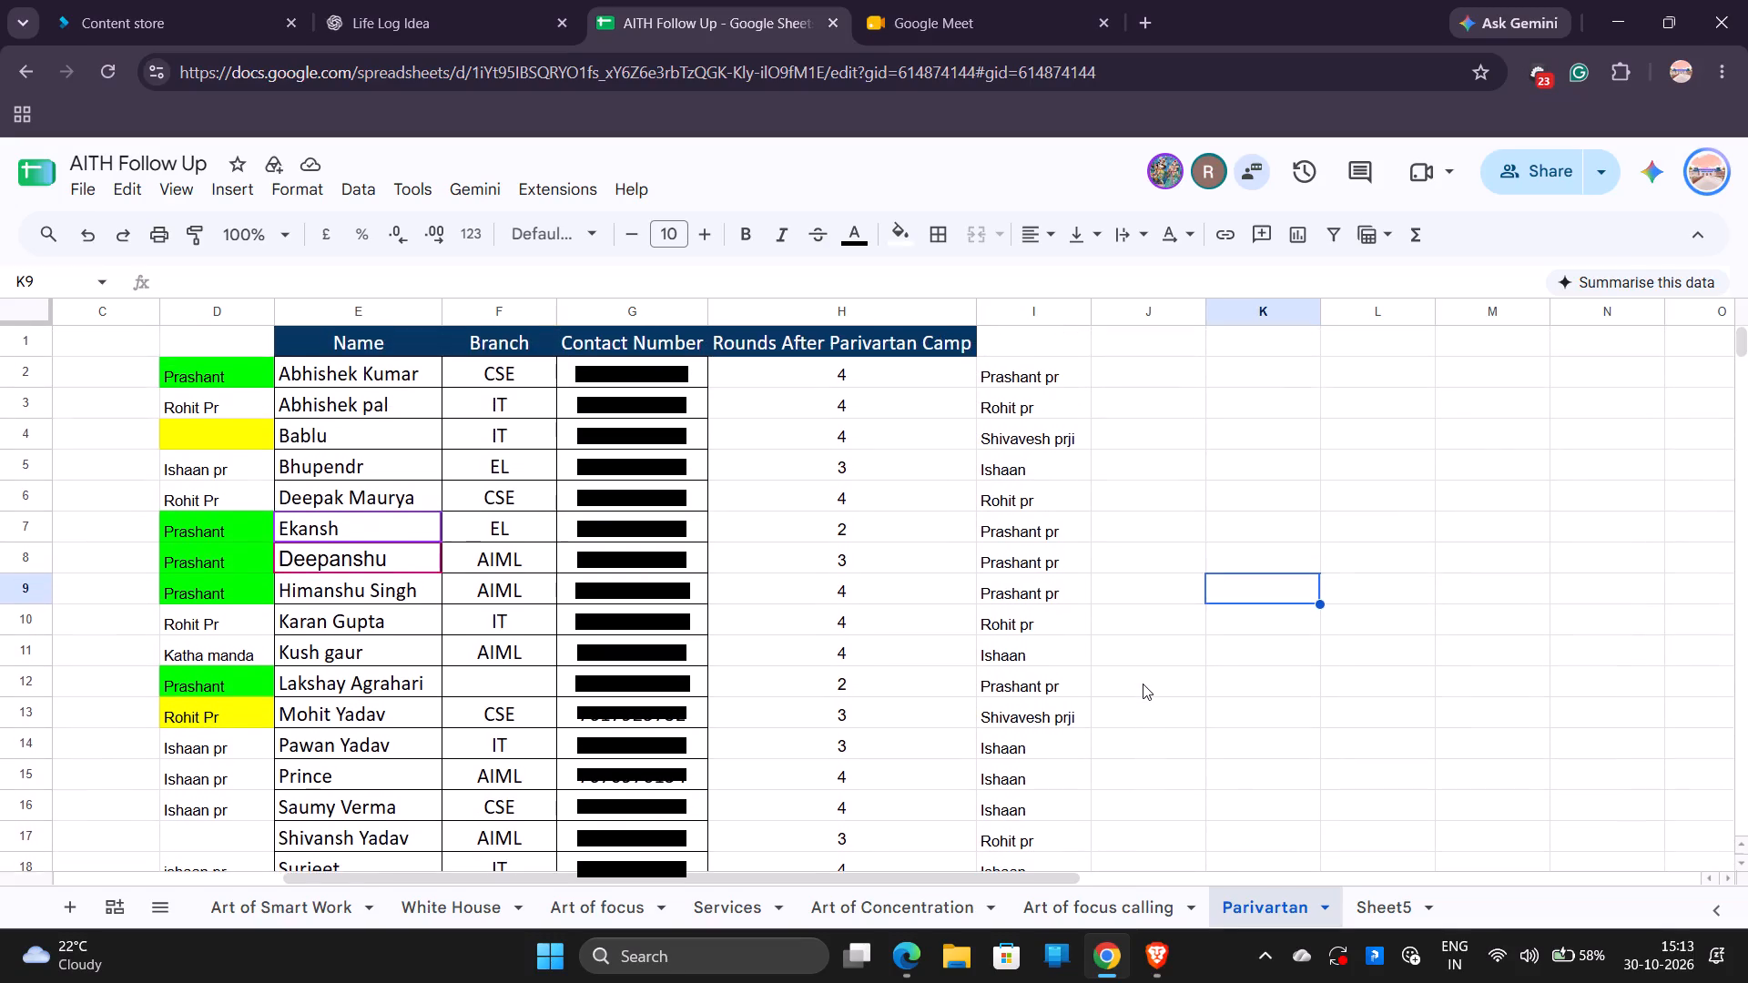